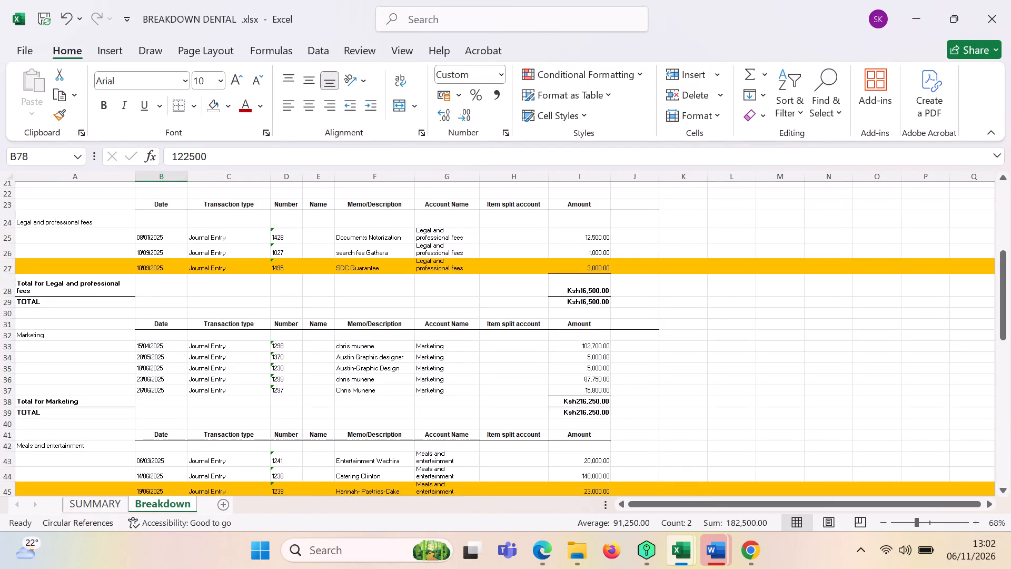
# Pick out the unhighlighted memo entries in F25:F26, F33:F37 and F43:F44 of the Breakdown sheet as one combined selection.
pyautogui.click(368, 241)
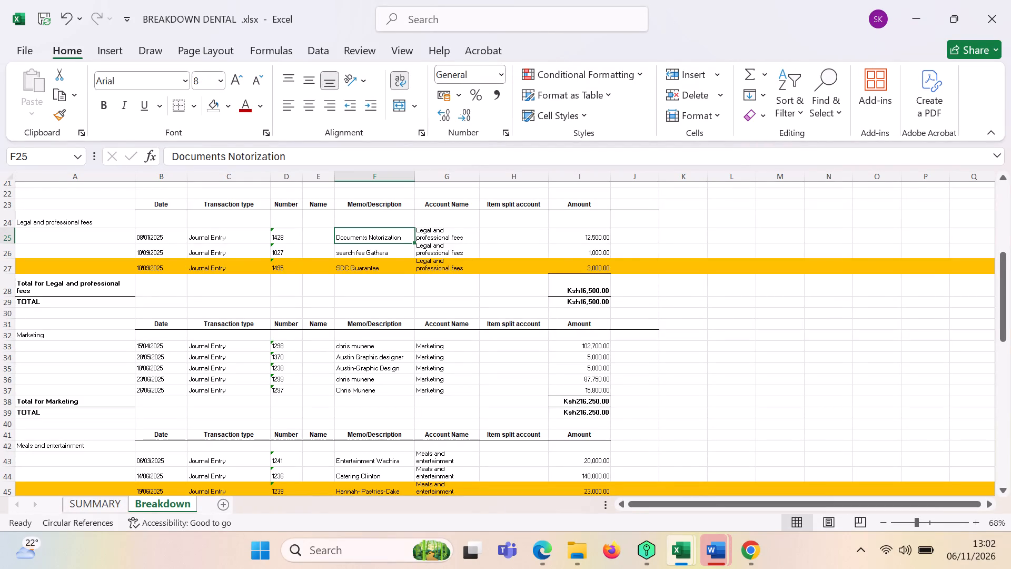
pyautogui.keyDown('ctrl'); pyautogui.click(365, 250); pyautogui.keyUp('ctrl')
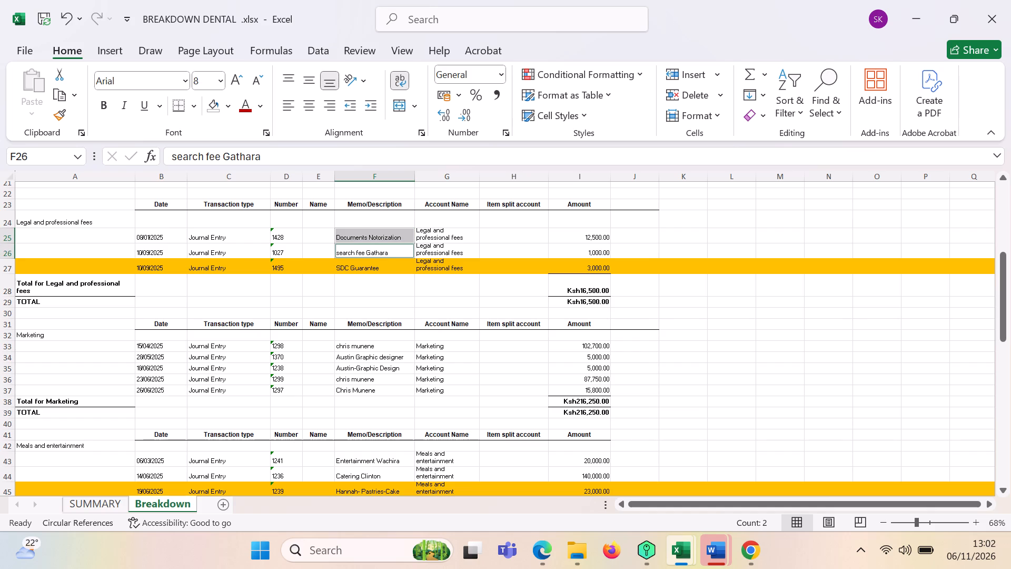
pyautogui.keyDown('ctrl'); pyautogui.click(368, 348); pyautogui.keyUp('ctrl')
pyautogui.keyDown('ctrl'); pyautogui.click(362, 361); pyautogui.keyUp('ctrl')
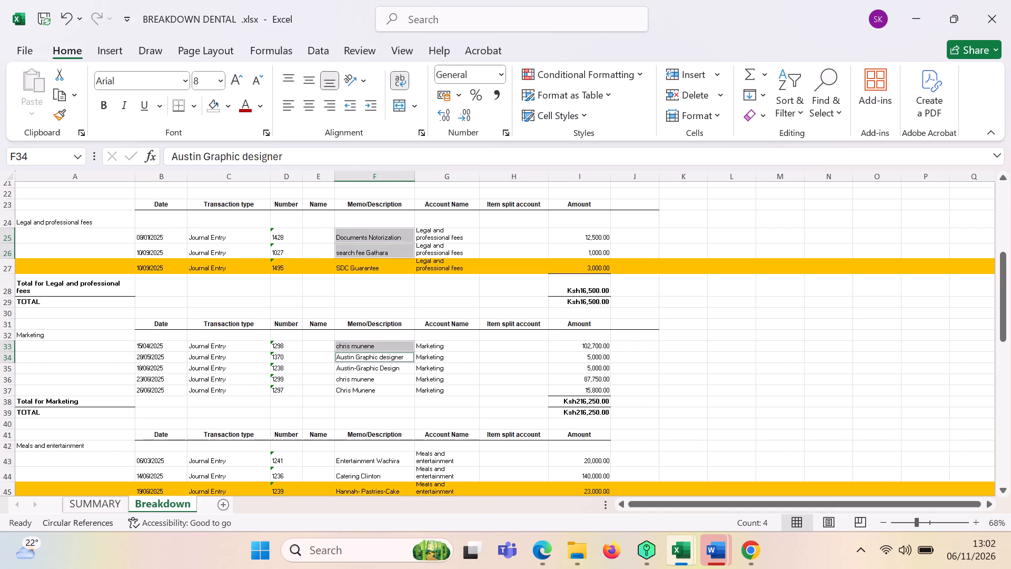
pyautogui.keyDown('ctrl'); pyautogui.click(365, 368); pyautogui.keyUp('ctrl')
pyautogui.keyDown('ctrl'); pyautogui.click(355, 381); pyautogui.keyUp('ctrl')
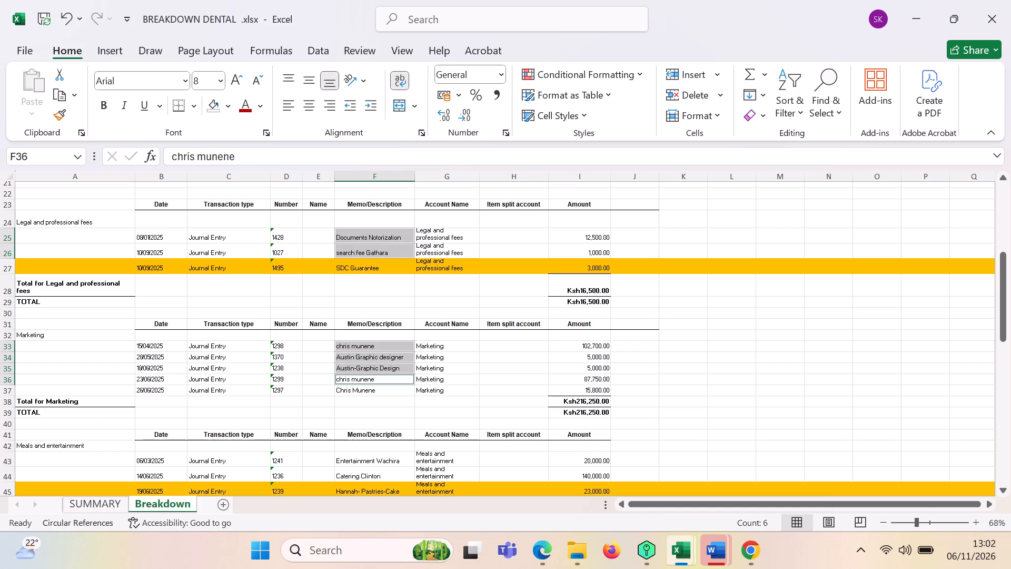
pyautogui.keyDown('ctrl'); pyautogui.click(357, 392); pyautogui.keyUp('ctrl')
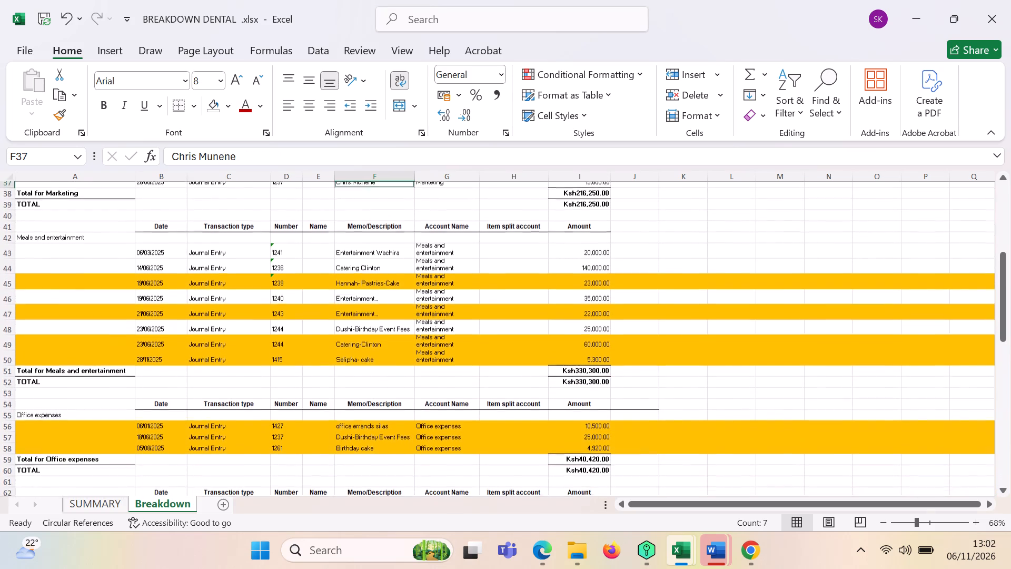
pyautogui.keyDown('ctrl'); pyautogui.click(379, 246); pyautogui.keyUp('ctrl')
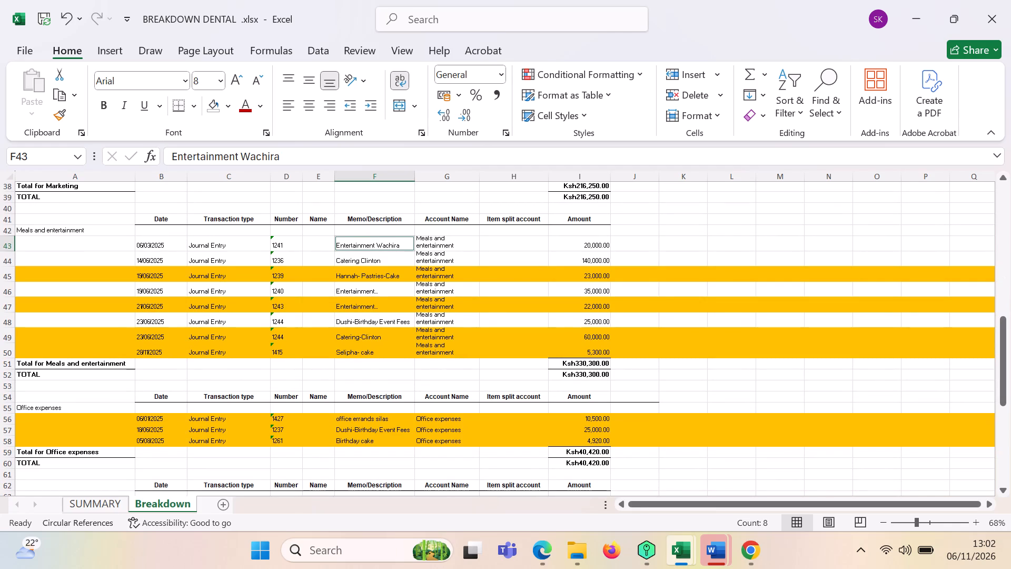
pyautogui.keyDown('ctrl'); pyautogui.click(359, 263); pyautogui.keyUp('ctrl')
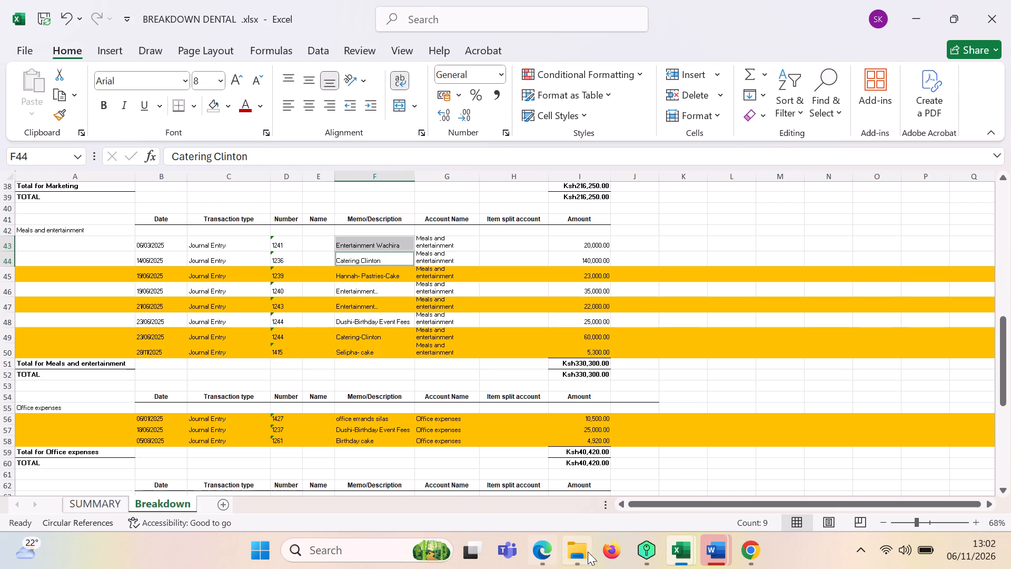
# Switch to File Explorer and open the DENTAL SPA folder in the personal OneDrive.
pyautogui.click(572, 557)
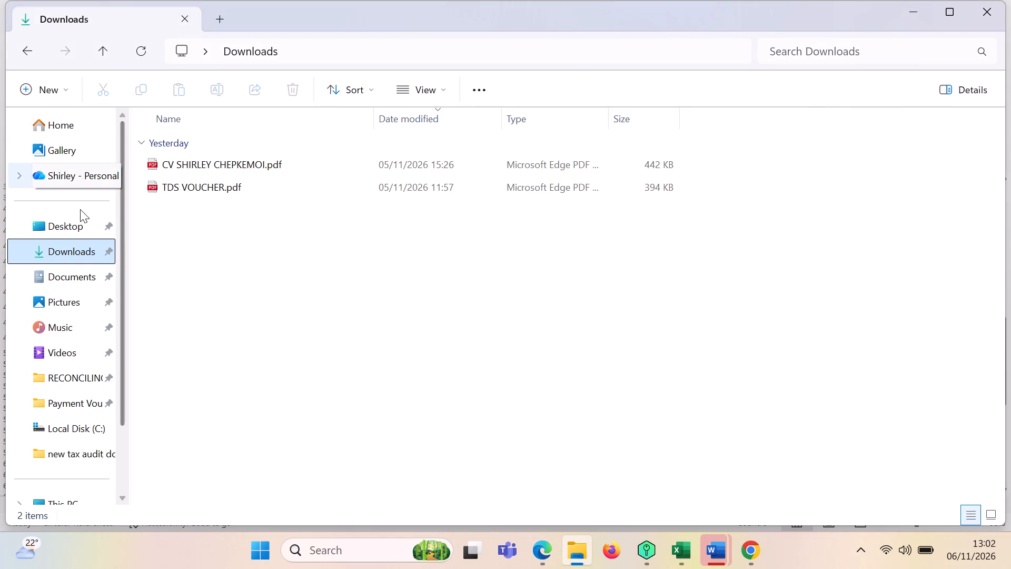
pyautogui.click(76, 282)
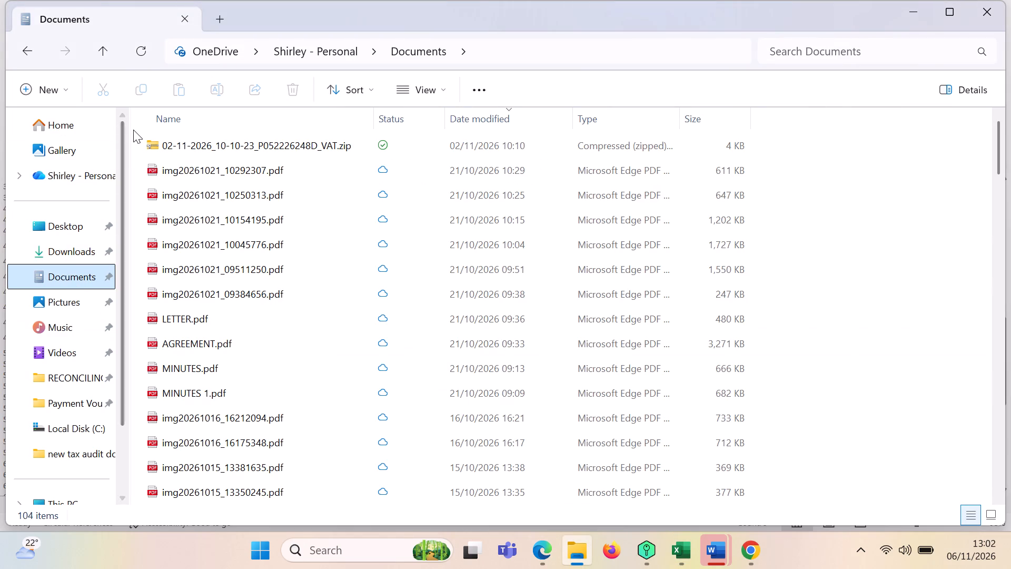
pyautogui.click(83, 223)
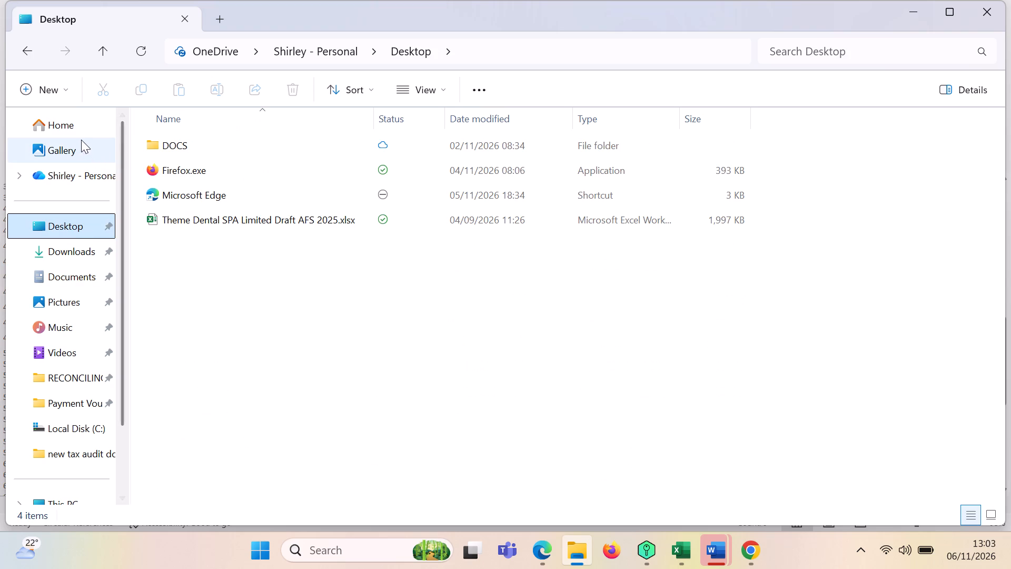
pyautogui.click(72, 127)
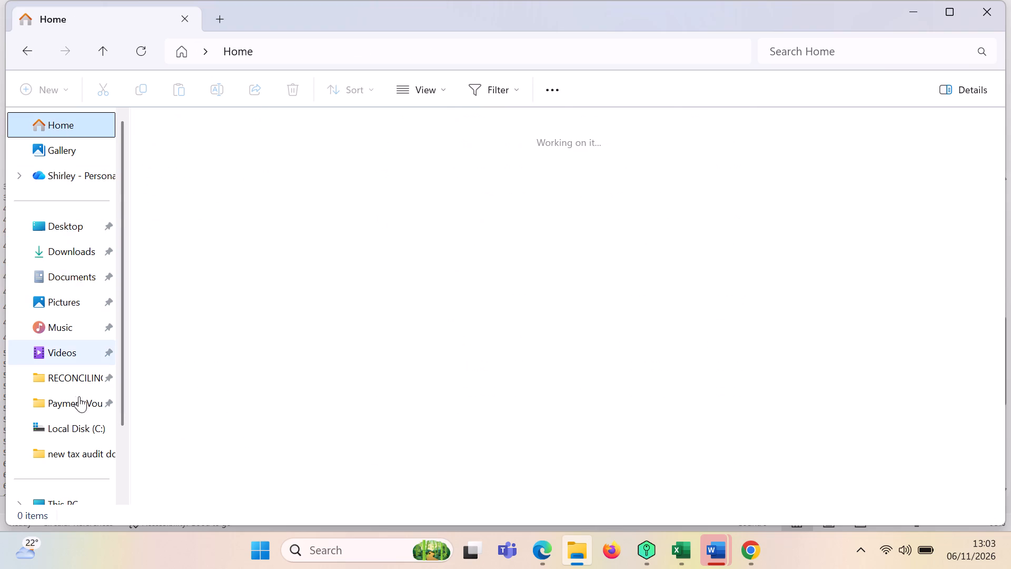
pyautogui.click(84, 178)
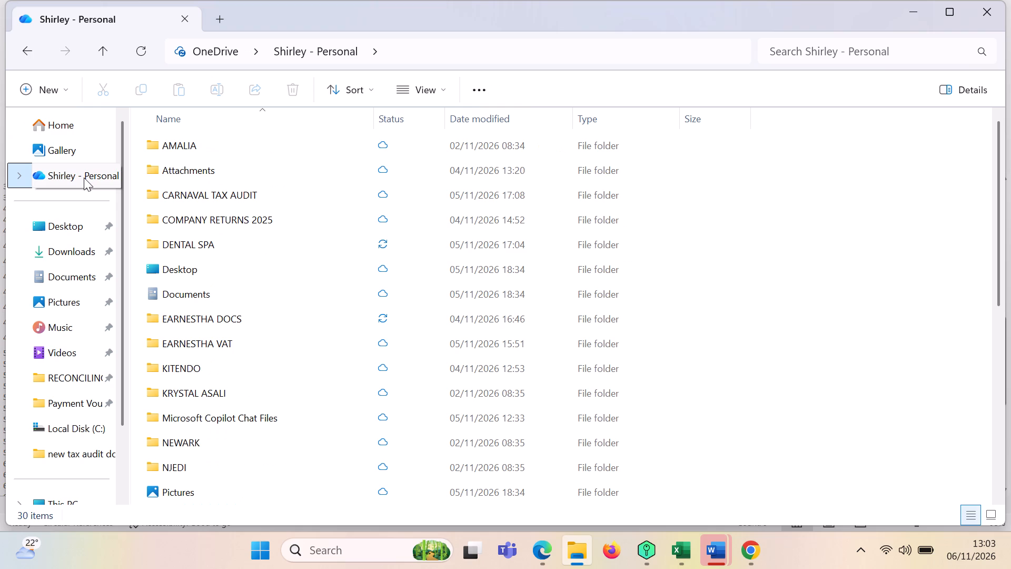
pyautogui.doubleClick(205, 242)
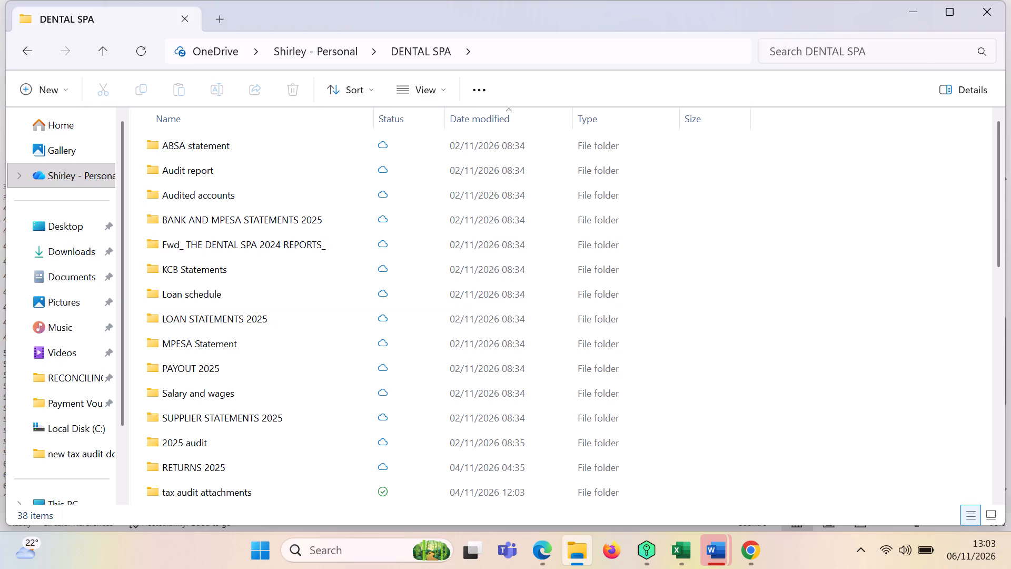
# Search the DENTAL SPA folder for "payme" and open the Payment Vouchers folder.
pyautogui.click(810, 50)
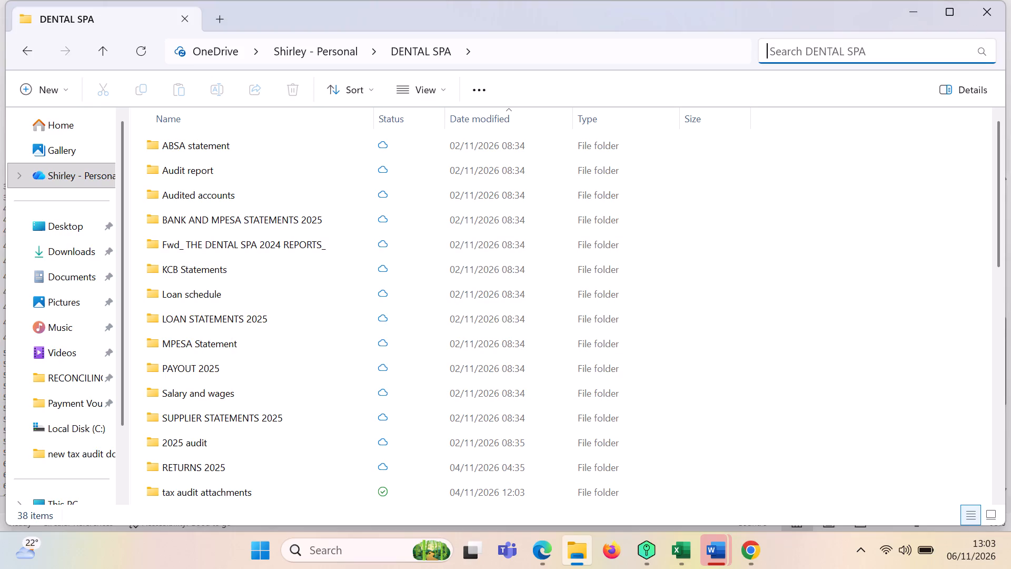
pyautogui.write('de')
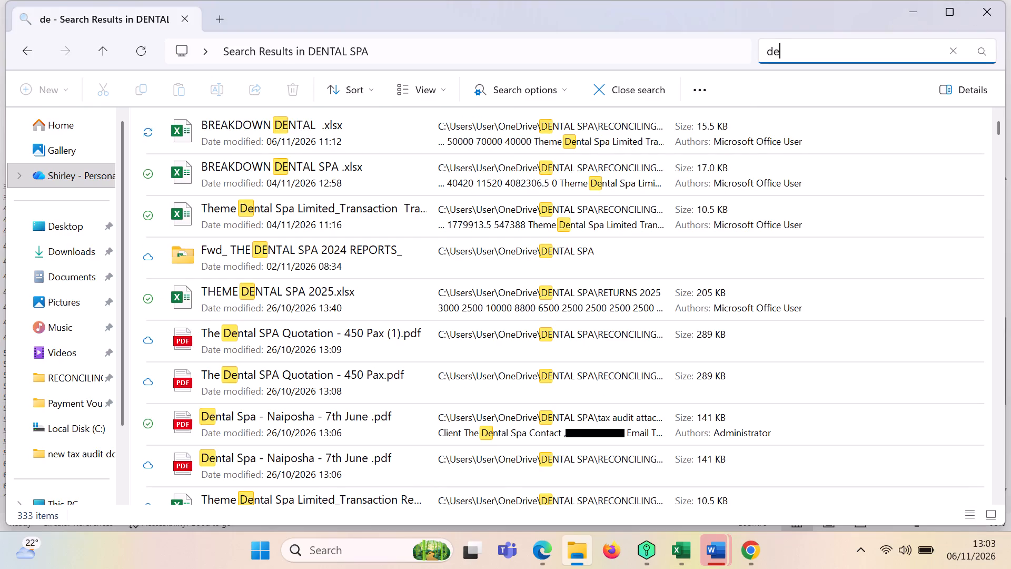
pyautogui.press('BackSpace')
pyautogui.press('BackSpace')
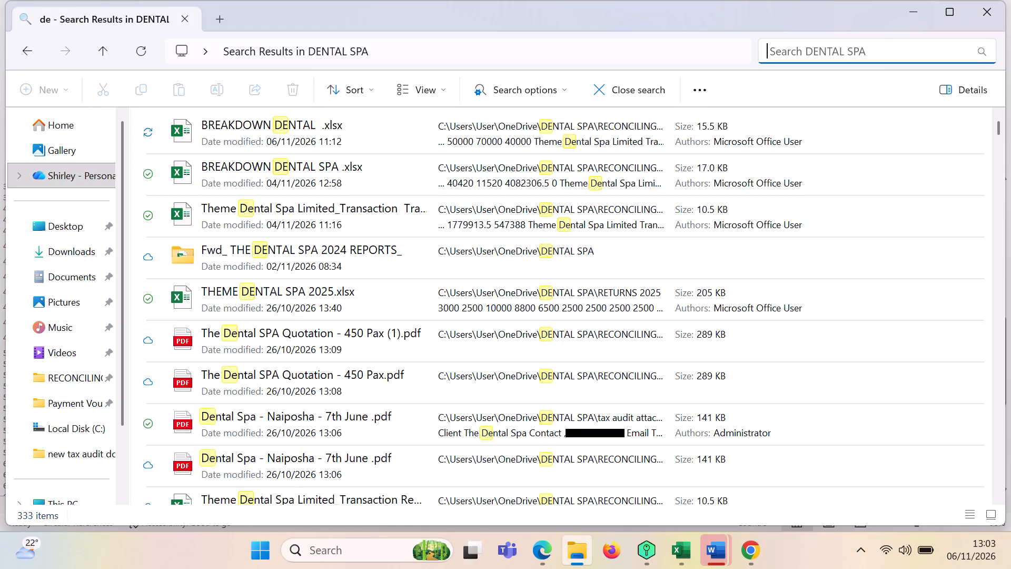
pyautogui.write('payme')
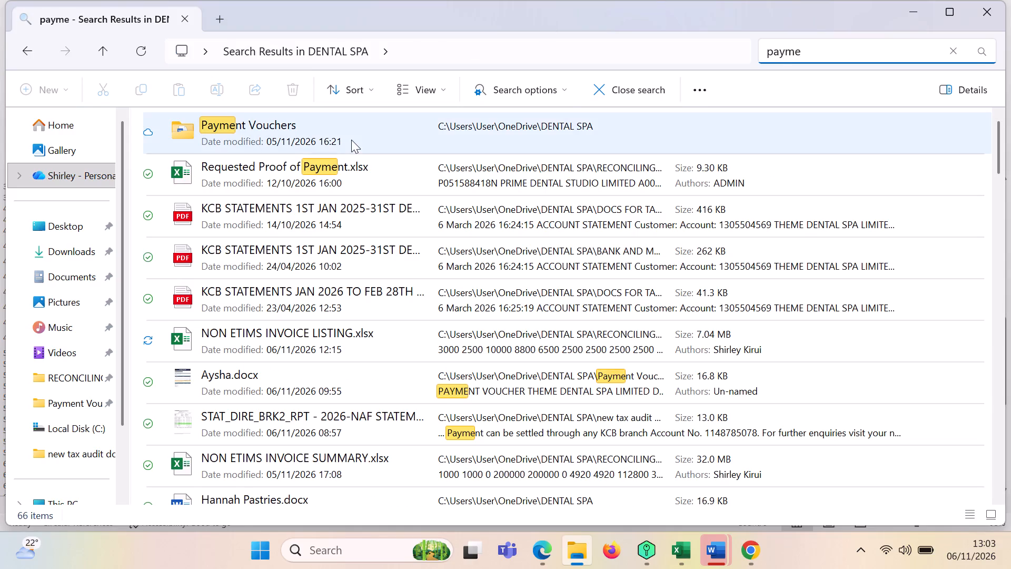
pyautogui.doubleClick(230, 143)
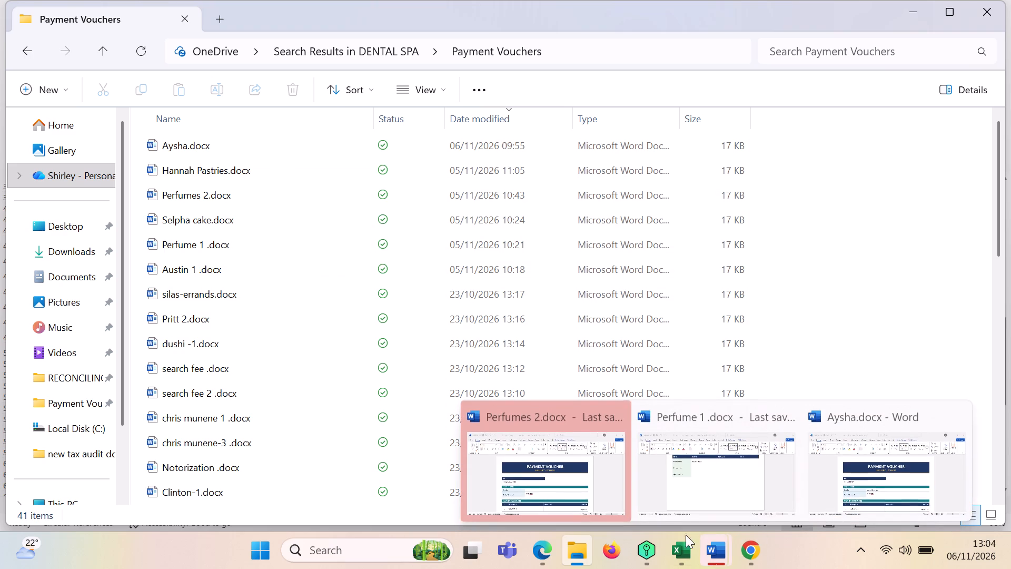
# Switch to Word and save the open vouchers Perfumes 2.docx, Perfume 1 .docx and Aysha.docx, one after another.
pyautogui.click(556, 496)
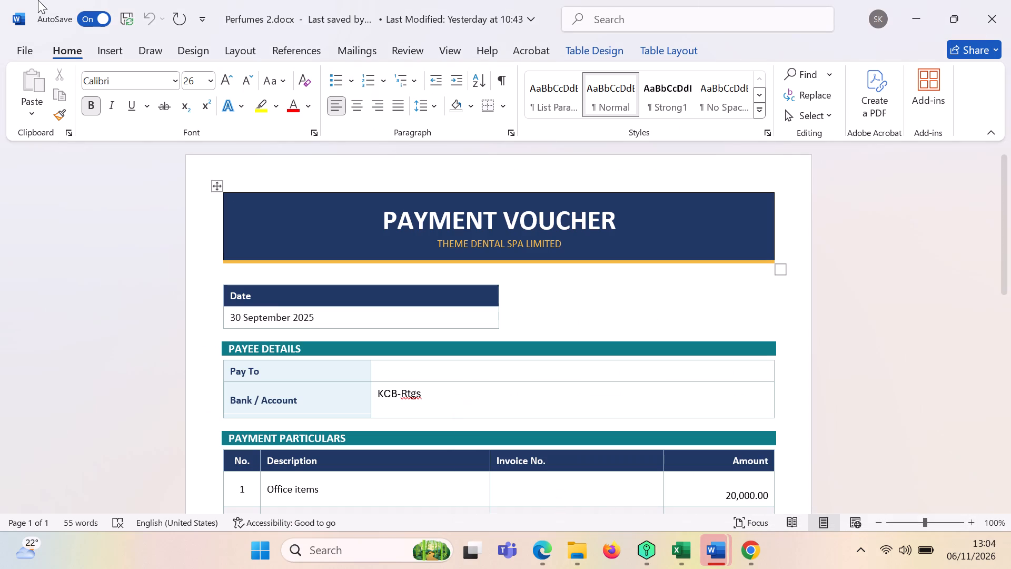
pyautogui.click(124, 20)
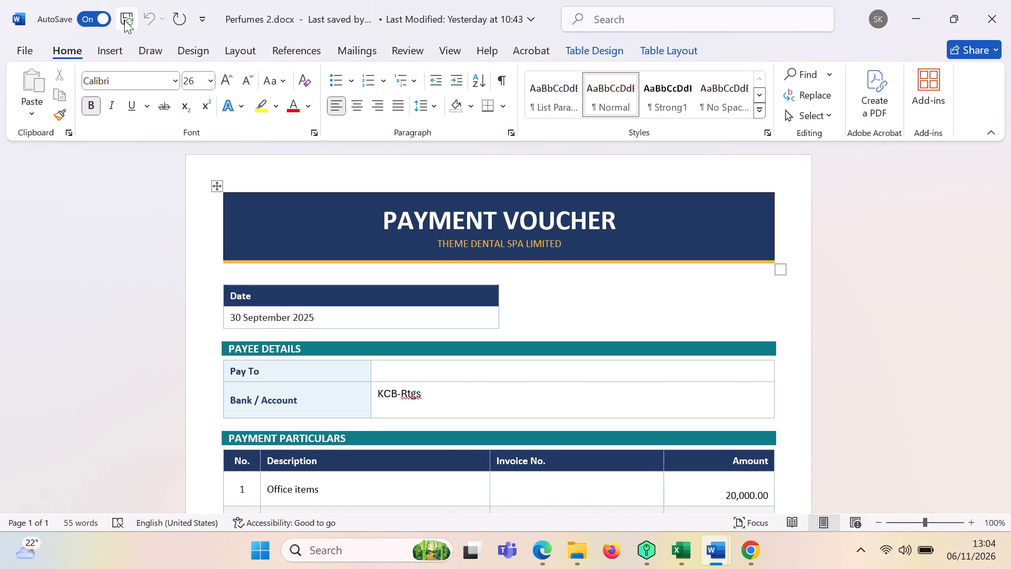
pyautogui.click(717, 551)
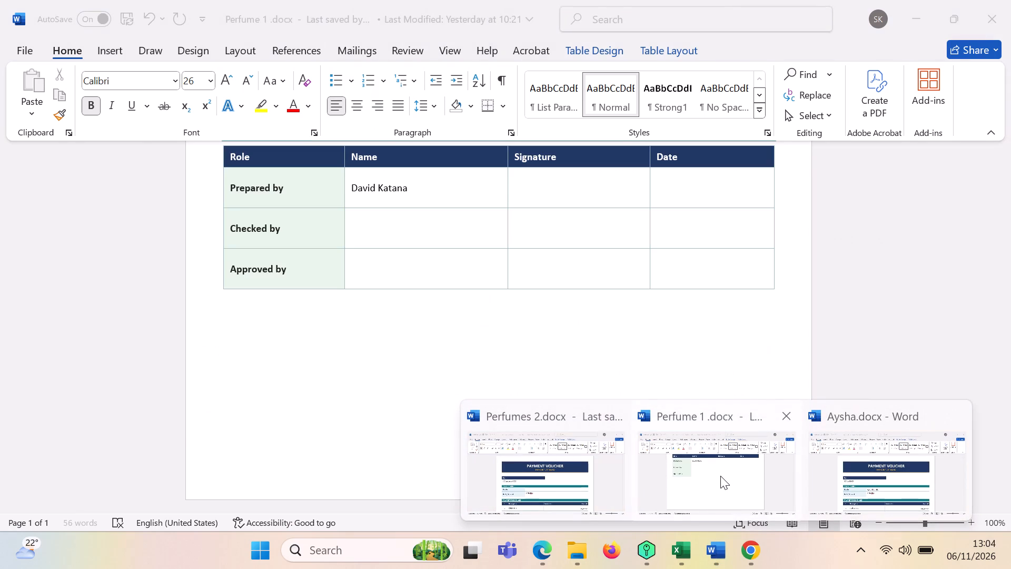
pyautogui.click(720, 476)
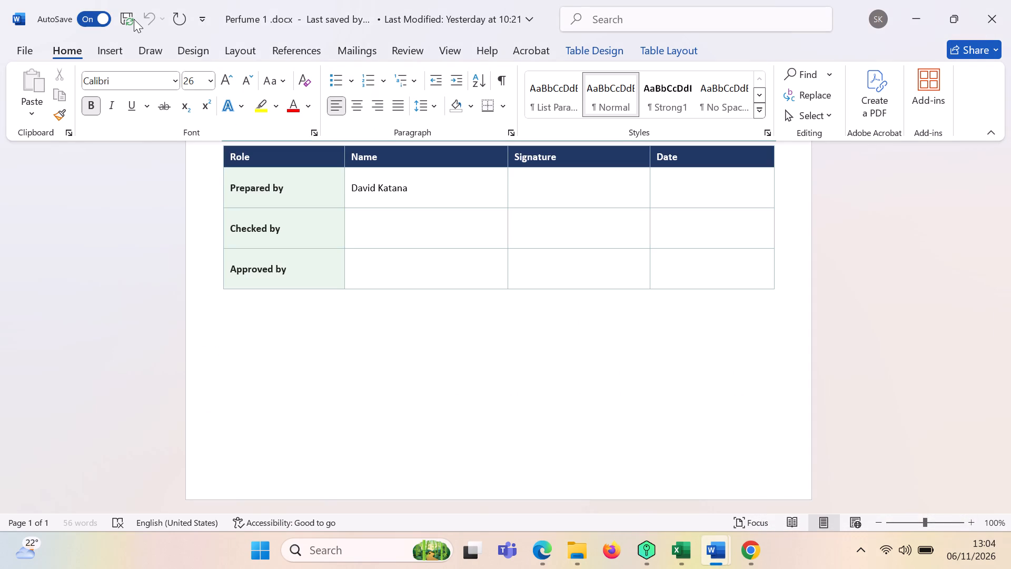
pyautogui.click(134, 19)
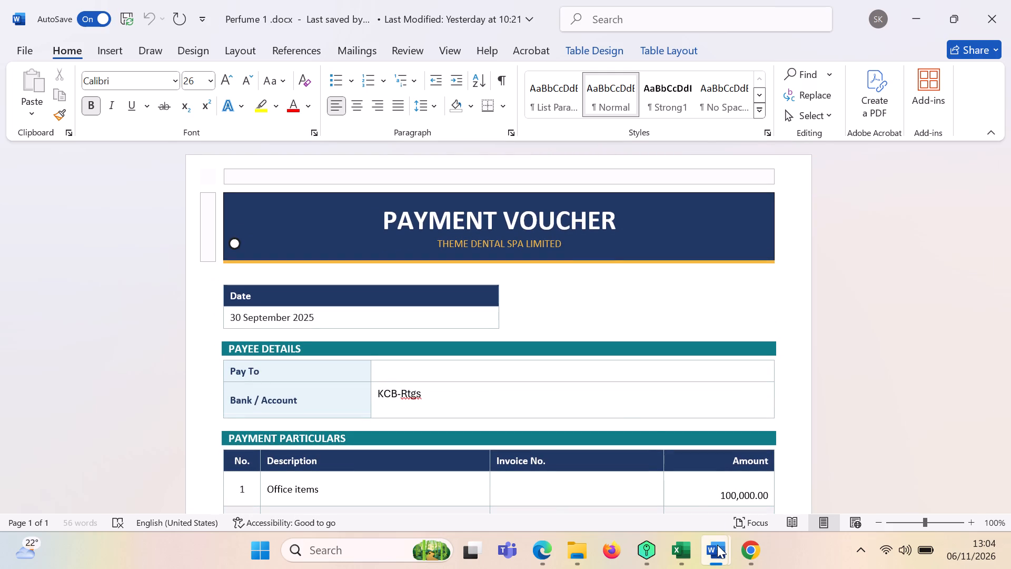
pyautogui.click(876, 484)
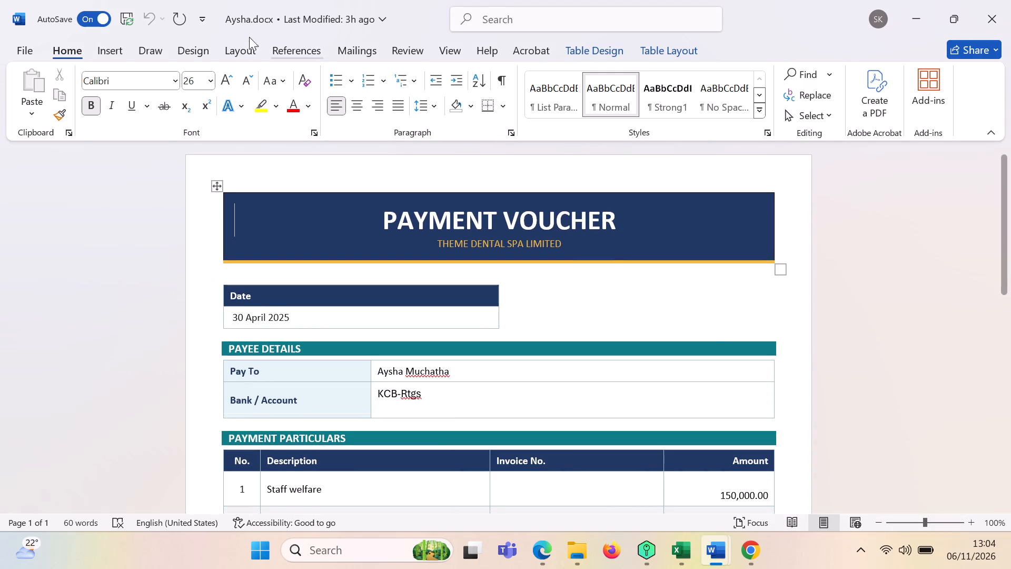
pyautogui.click(124, 19)
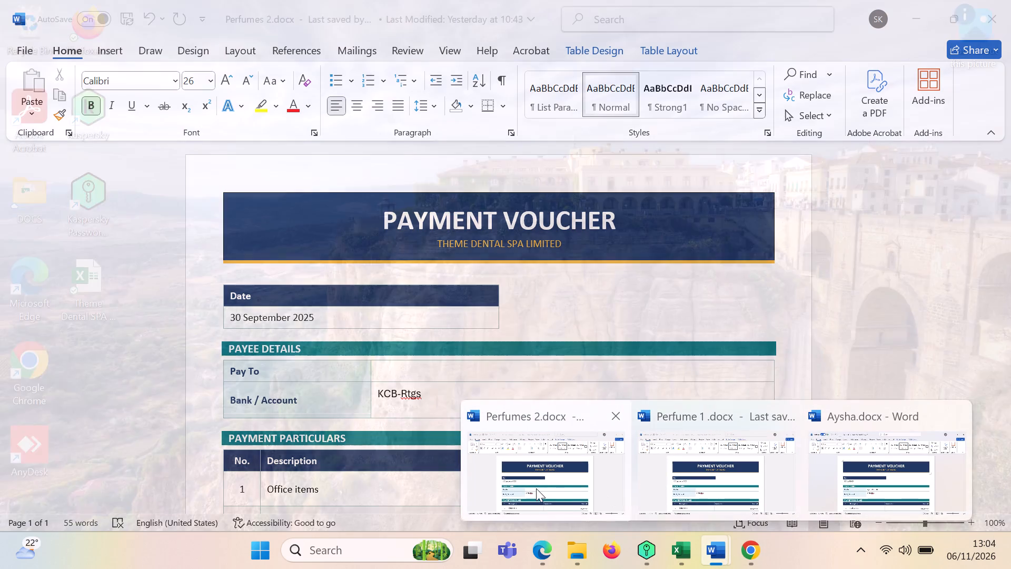
# Arrange the Payment Vouchers folder window and the BREAKDOWN DENTAL workbook side by side, with the folder in the left half.
pyautogui.click(535, 487)
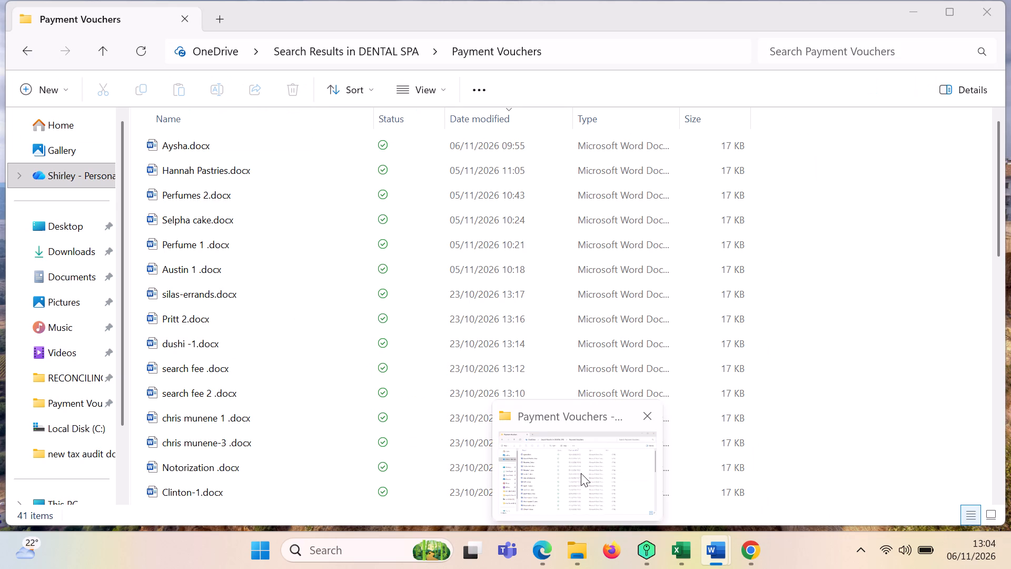
pyautogui.click(914, 17)
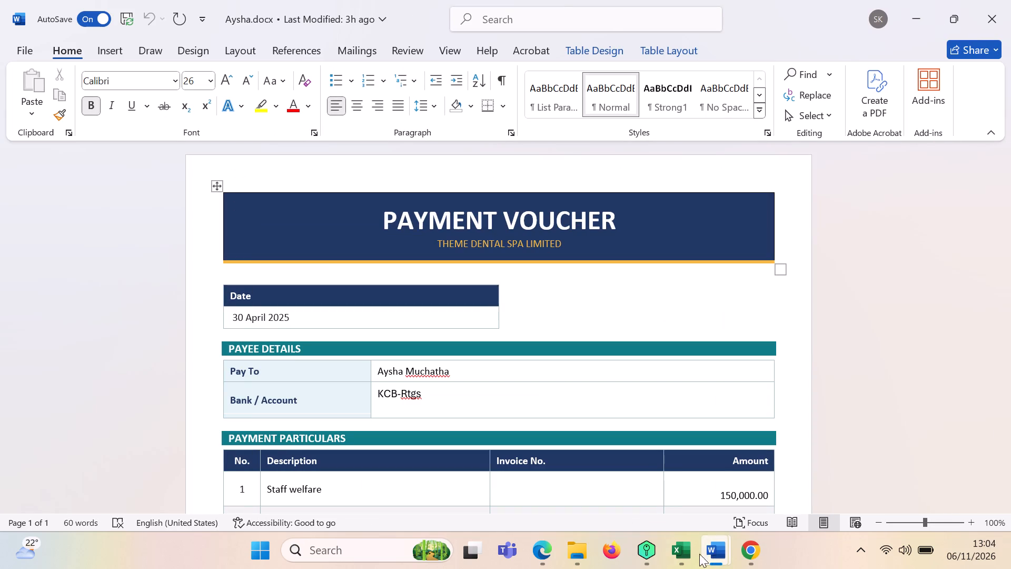
pyautogui.click(422, 473)
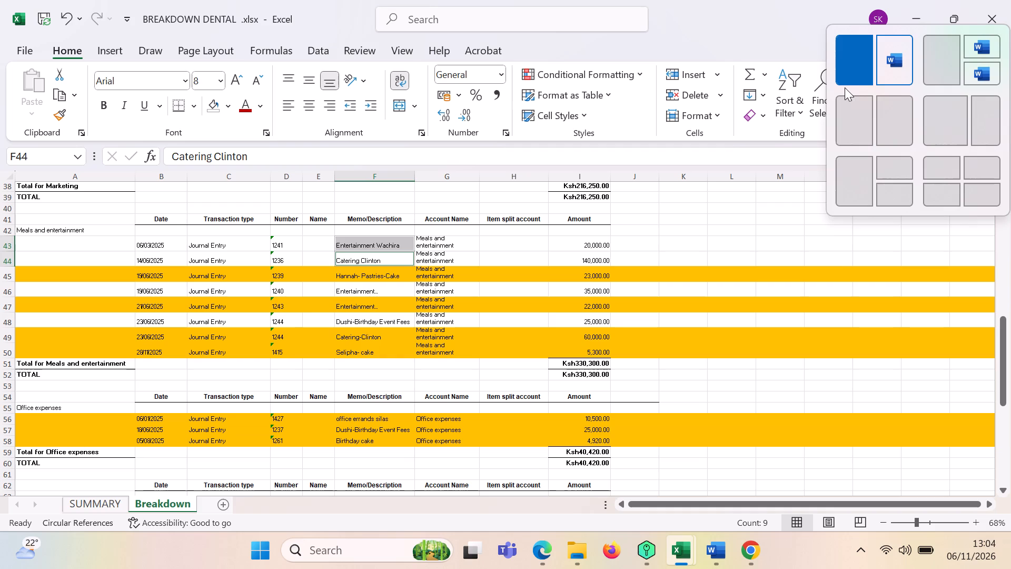
pyautogui.click(709, 234)
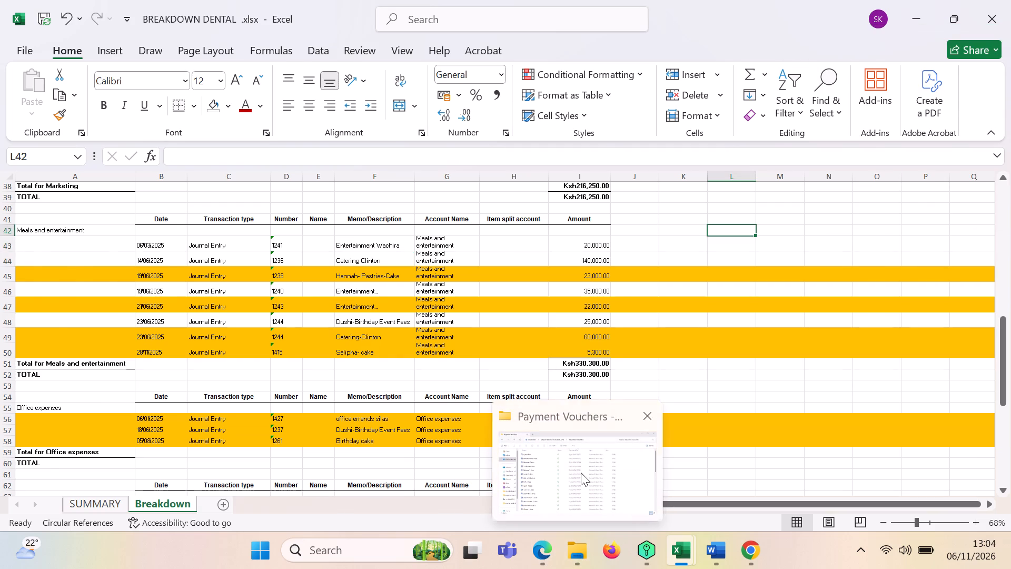
pyautogui.click(581, 473)
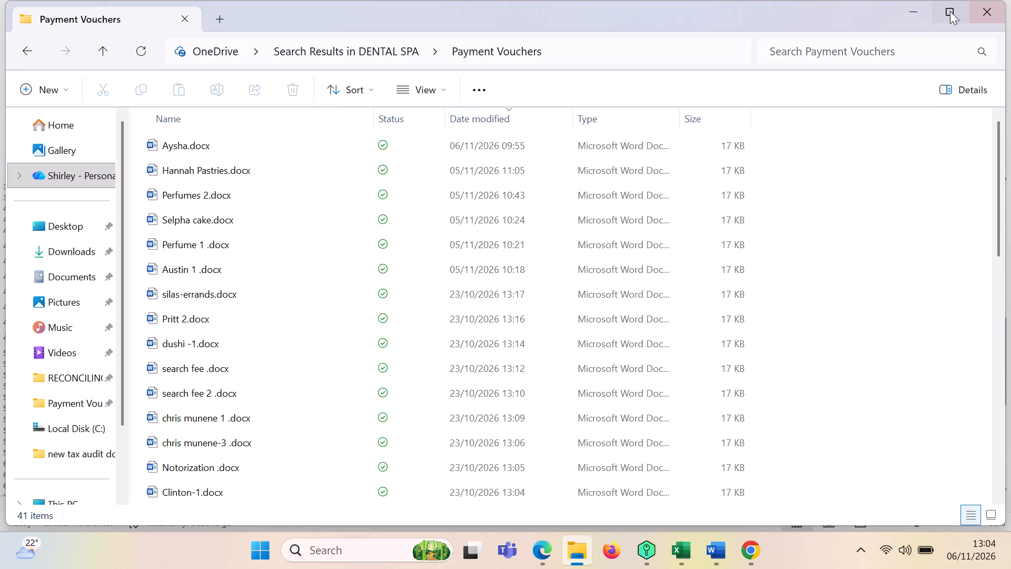
pyautogui.click(860, 58)
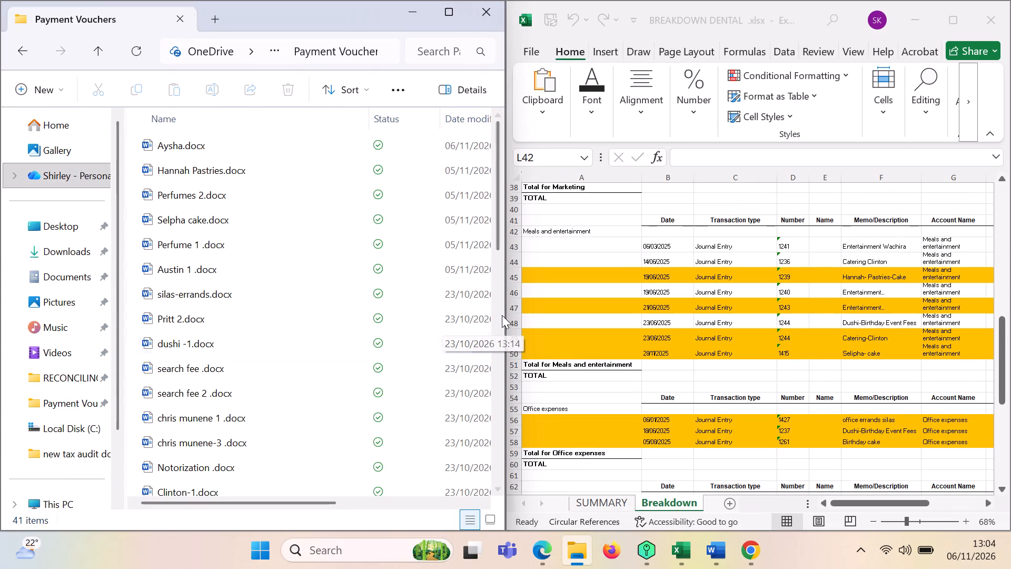
# Search the Payment Vouchers folder for "wac" and open Wachira 1.docx to view its date and amount.
pyautogui.click(443, 51)
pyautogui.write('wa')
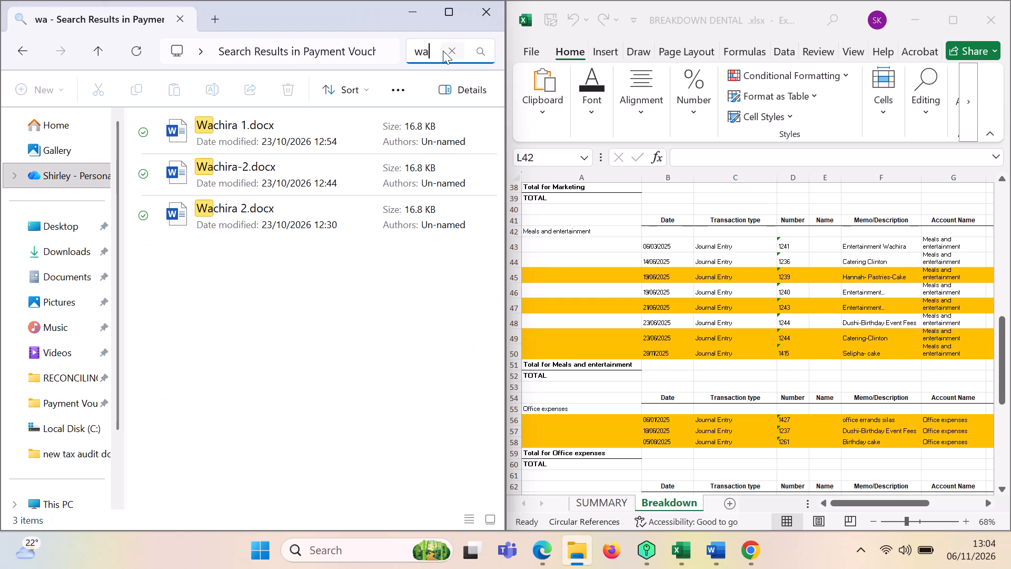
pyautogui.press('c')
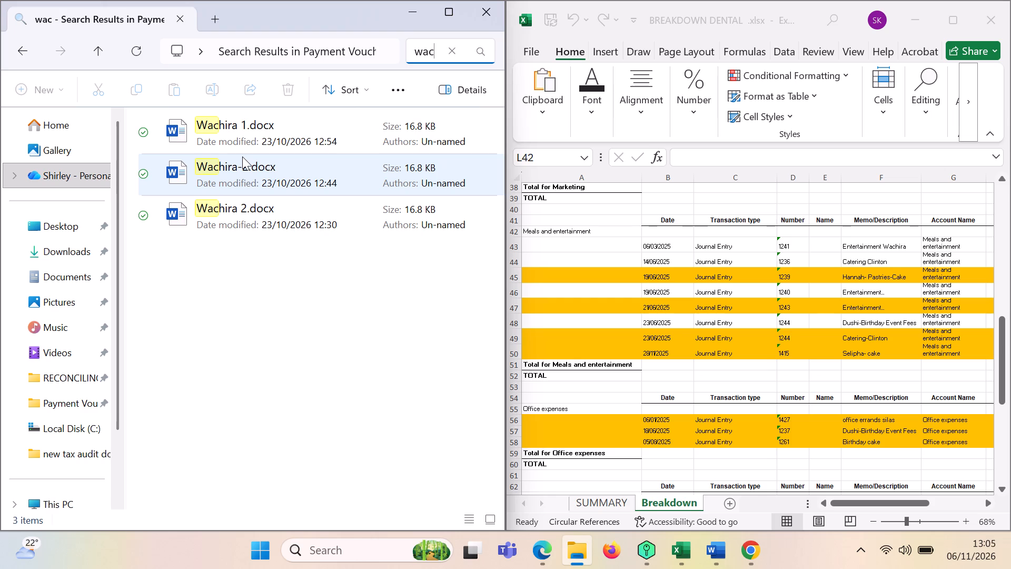
pyautogui.doubleClick(262, 127)
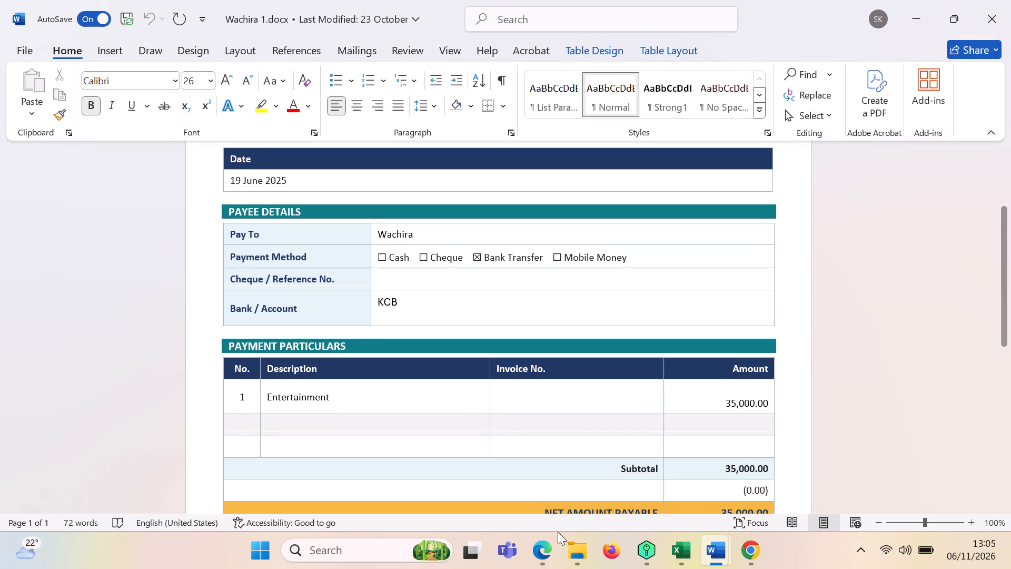
# Open the Wachira-2 and Wachira 2 vouchers from the search results to view their dates and amounts.
pyautogui.click(568, 550)
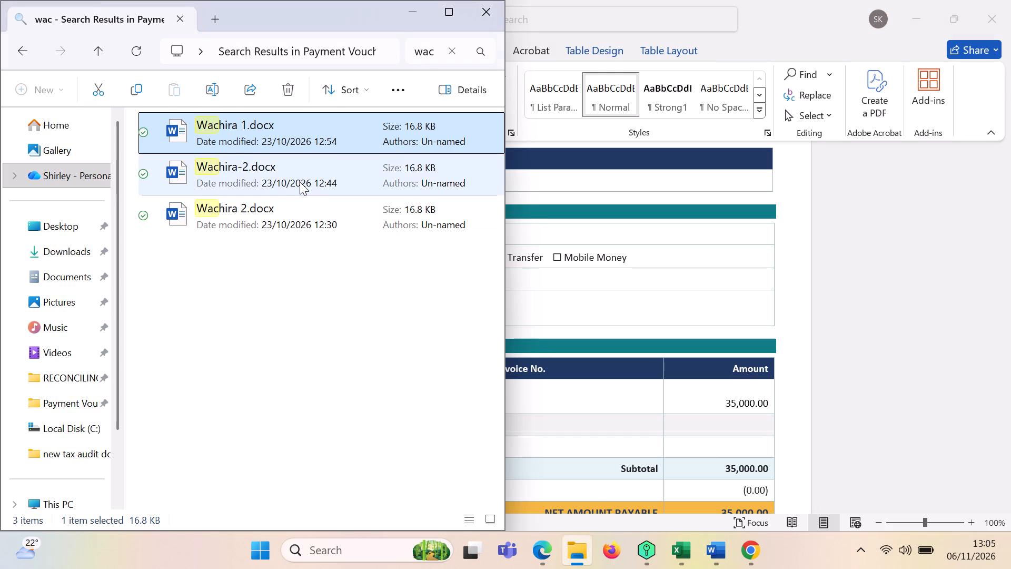
pyautogui.doubleClick(300, 182)
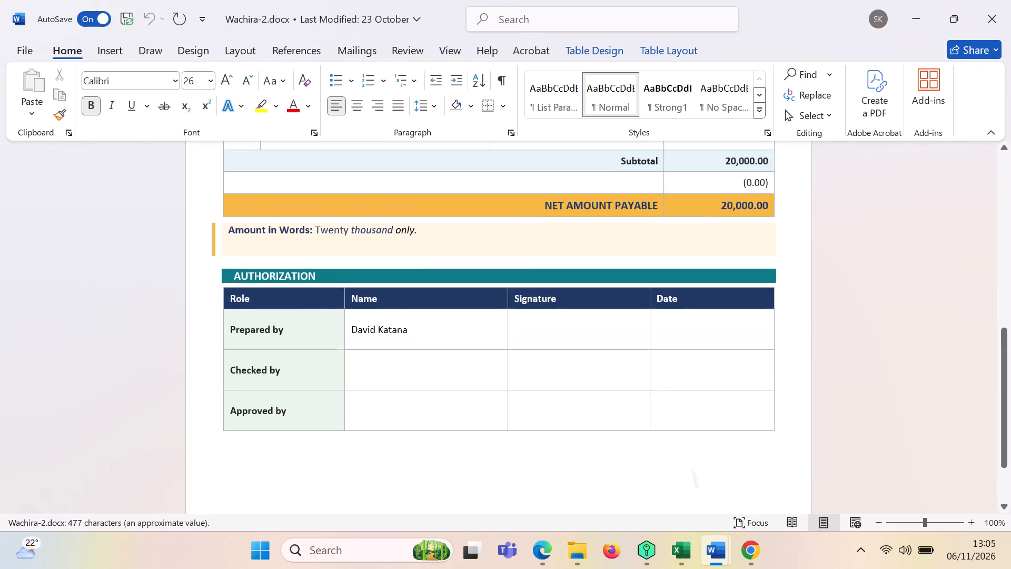
pyautogui.click(574, 556)
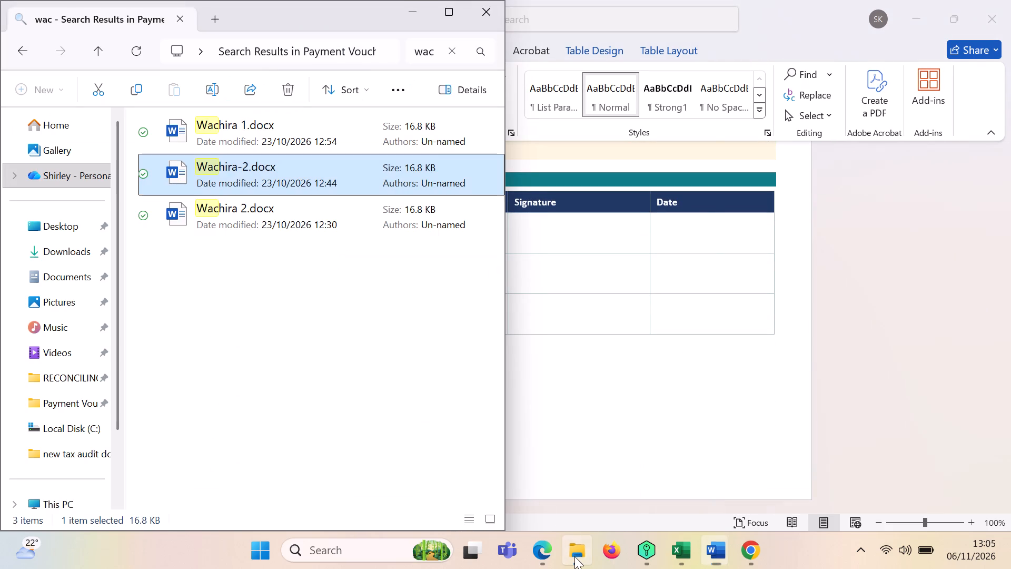
pyautogui.doubleClick(274, 213)
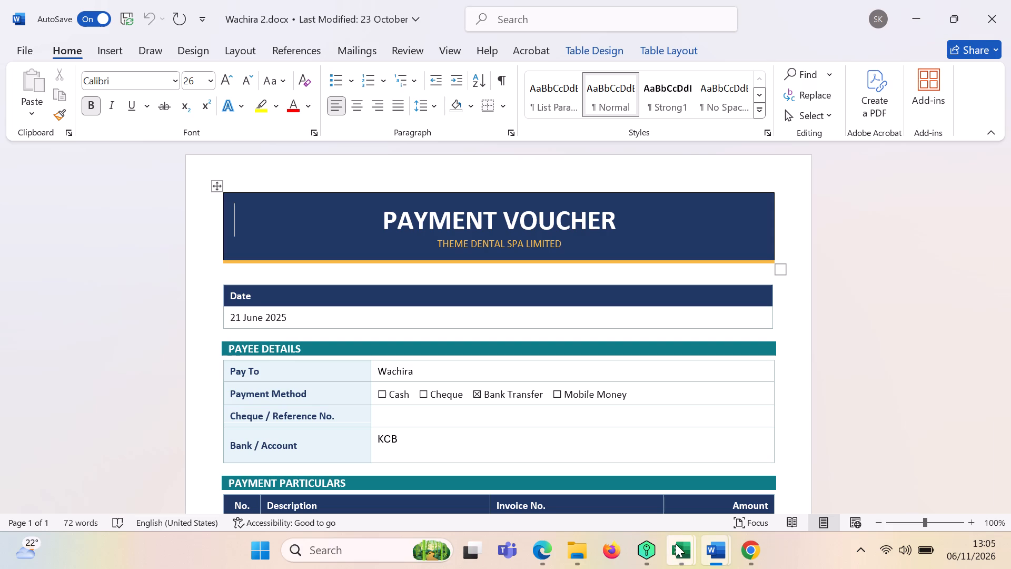
# Compare the Wachira 2 voucher with the meals and entertainment entries in the breakdown workbook, and close the voucher.
pyautogui.click(454, 470)
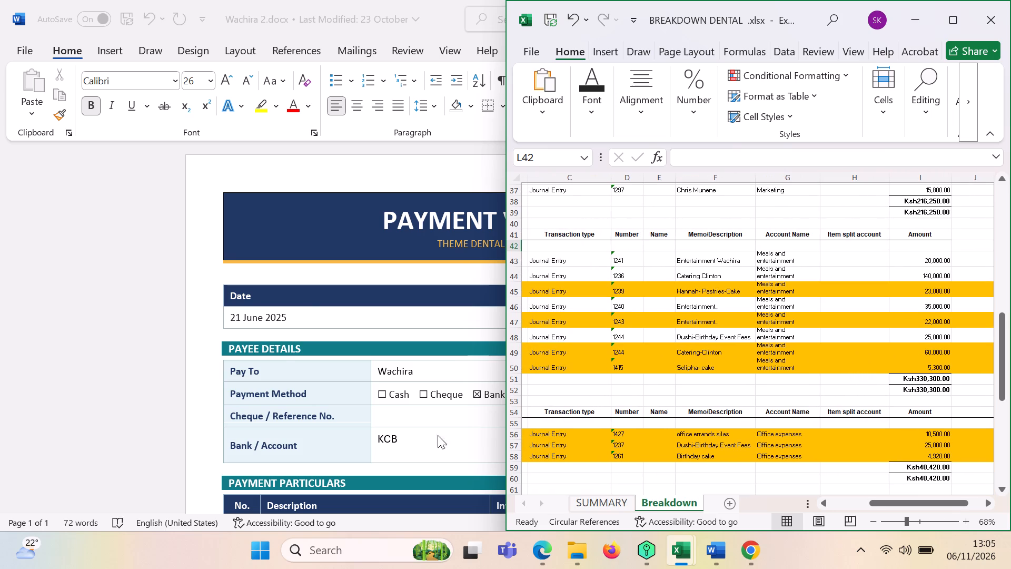
pyautogui.click(279, 355)
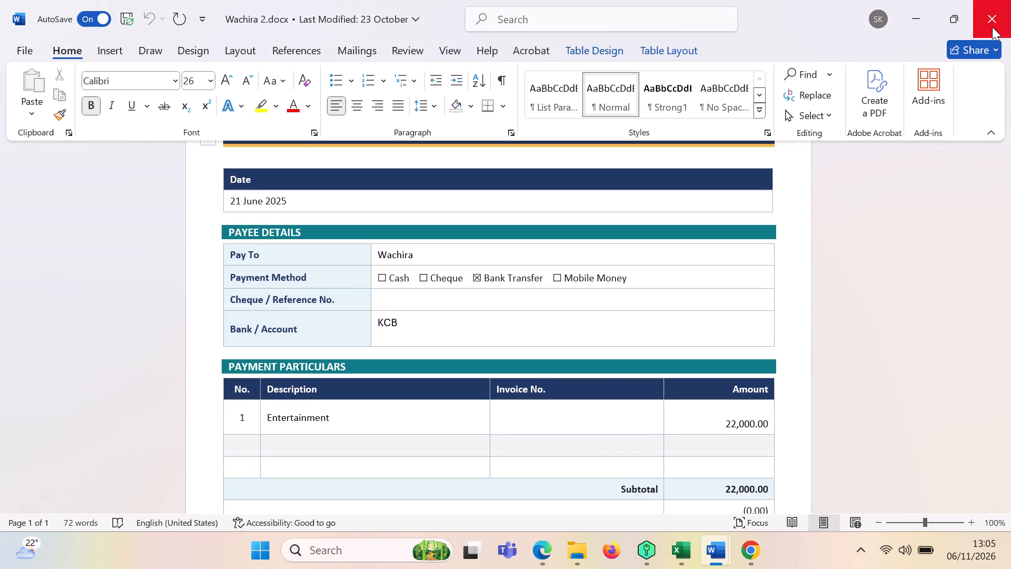
pyautogui.click(993, 27)
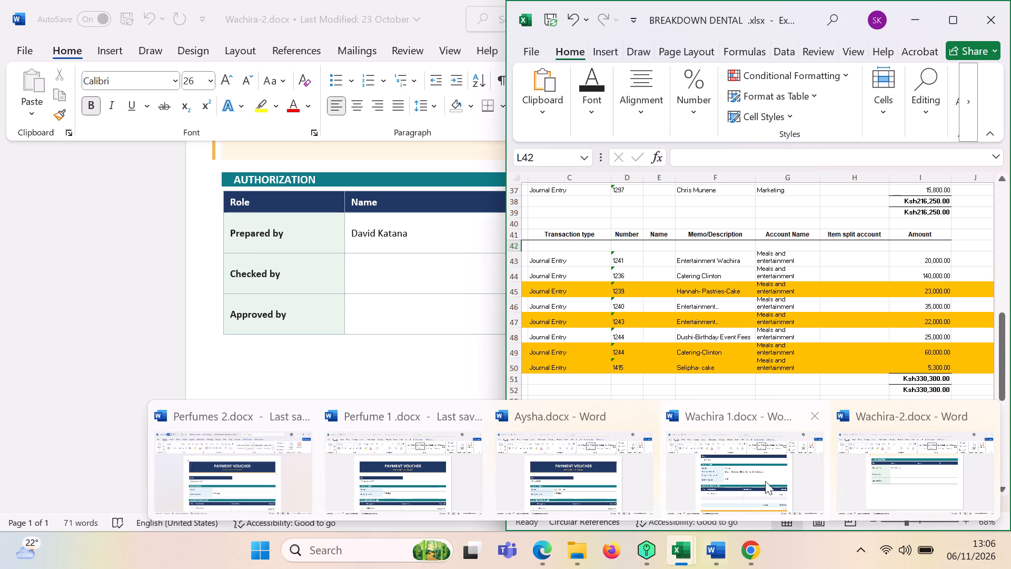
# In the Wachira 1 voucher, delete the Payment Method and Cheque / Reference No. rows from the payee details table.
pyautogui.click(765, 470)
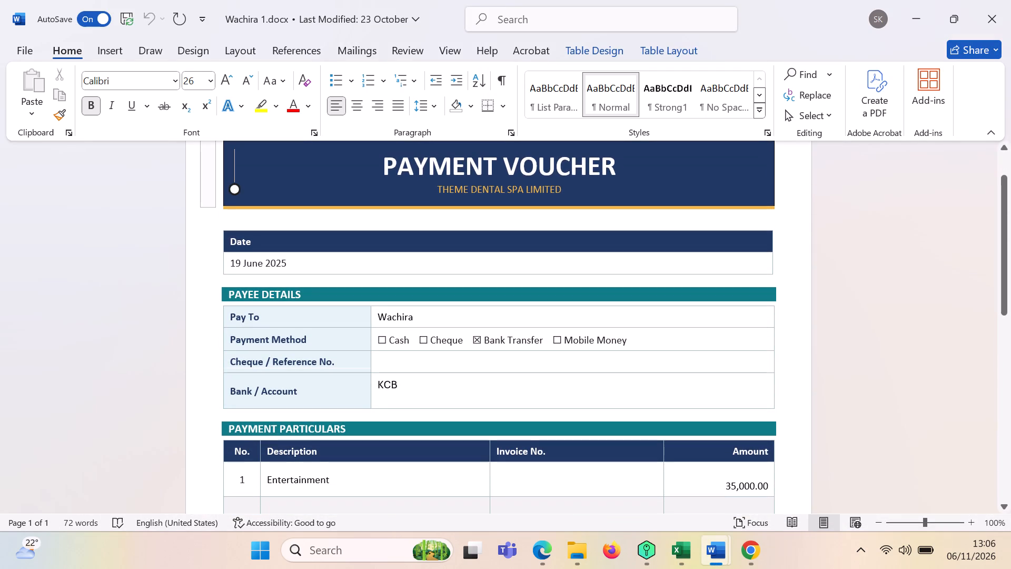
pyautogui.click(224, 345)
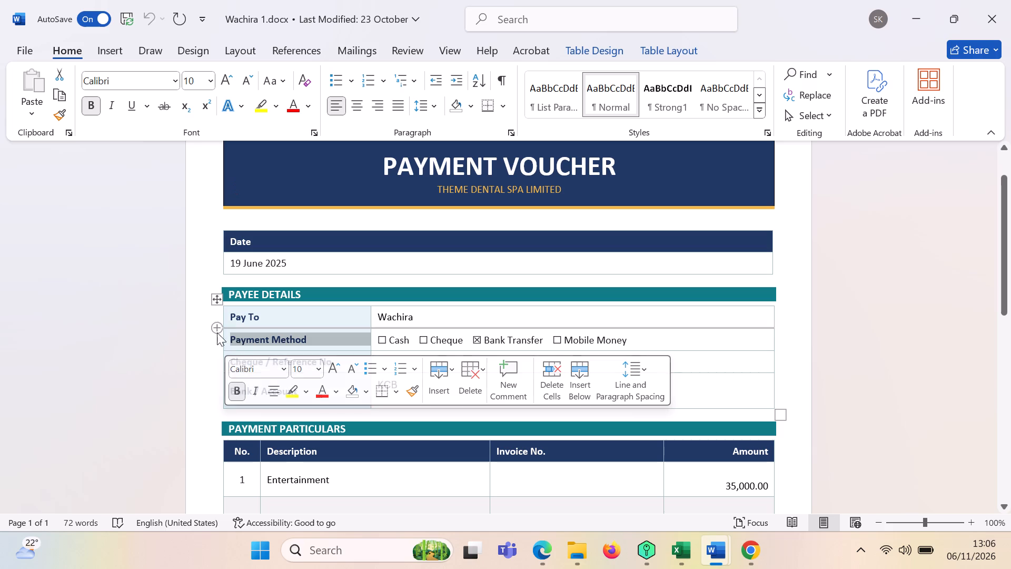
pyautogui.click(221, 342)
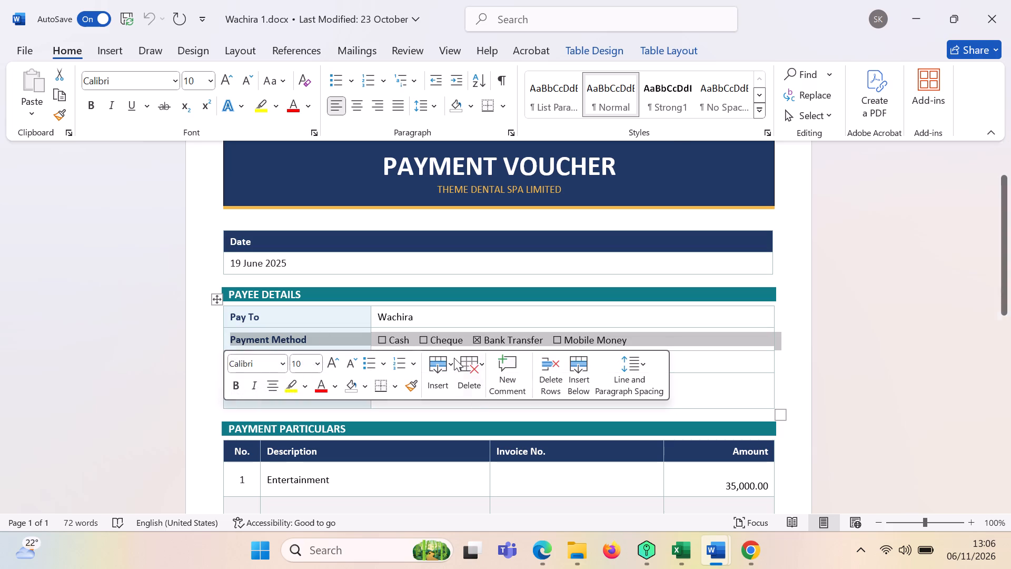
pyautogui.click(550, 377)
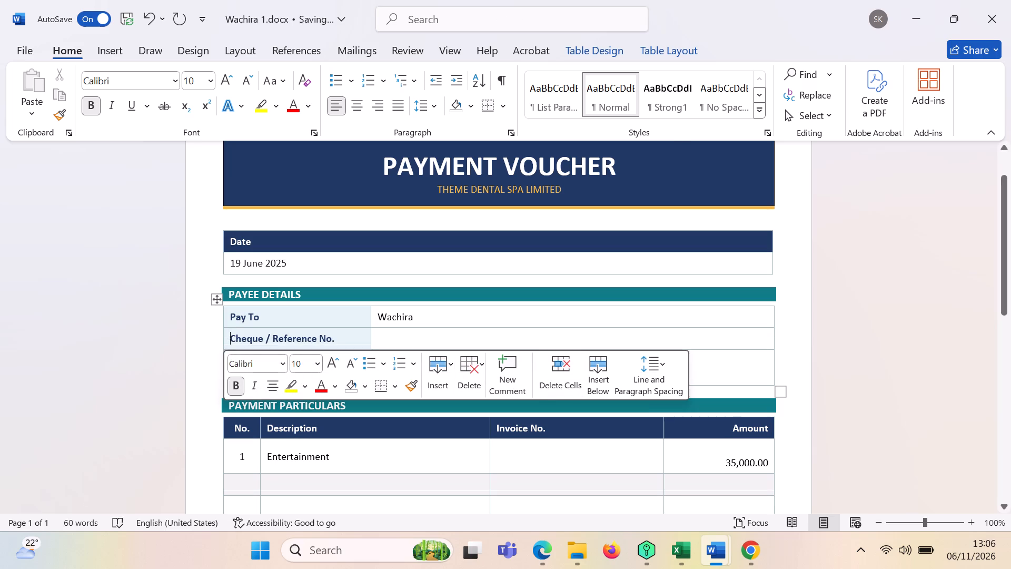
pyautogui.click(217, 342)
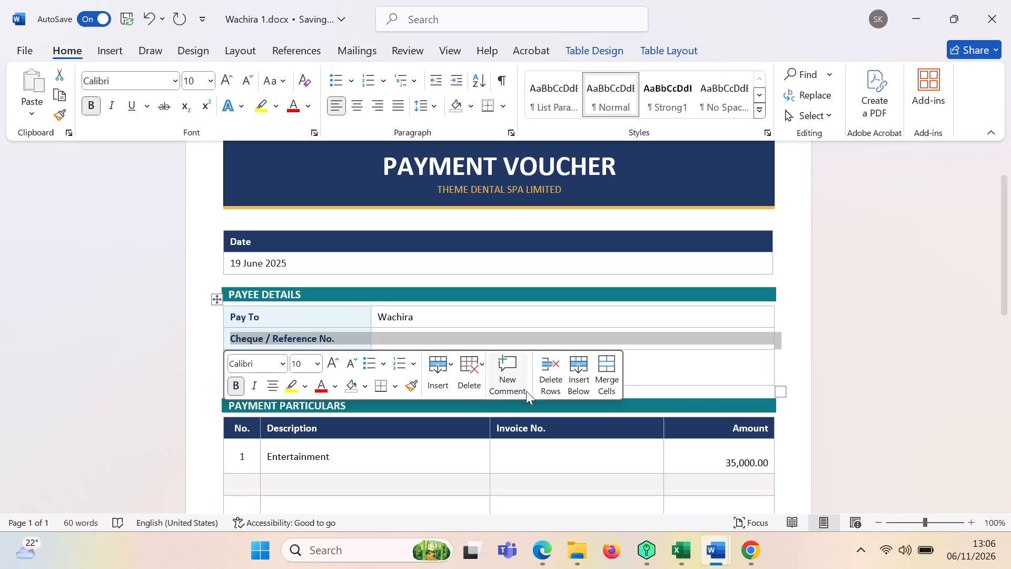
pyautogui.click(474, 374)
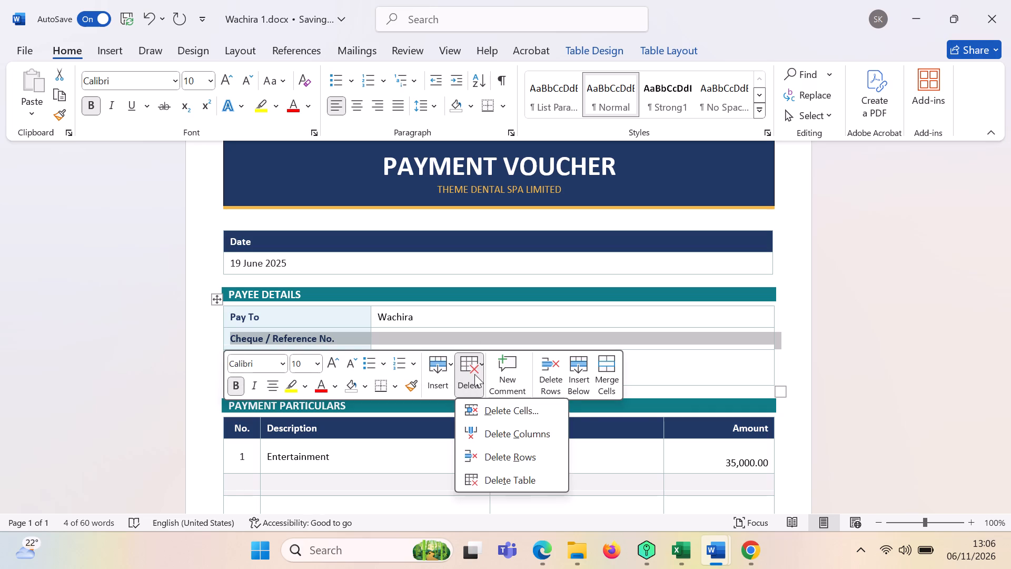
pyautogui.click(556, 369)
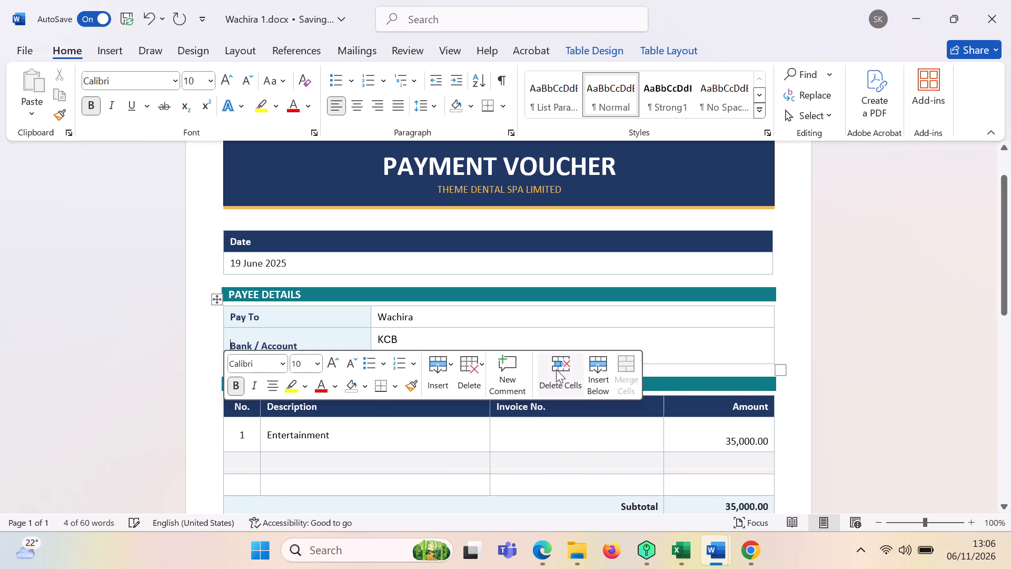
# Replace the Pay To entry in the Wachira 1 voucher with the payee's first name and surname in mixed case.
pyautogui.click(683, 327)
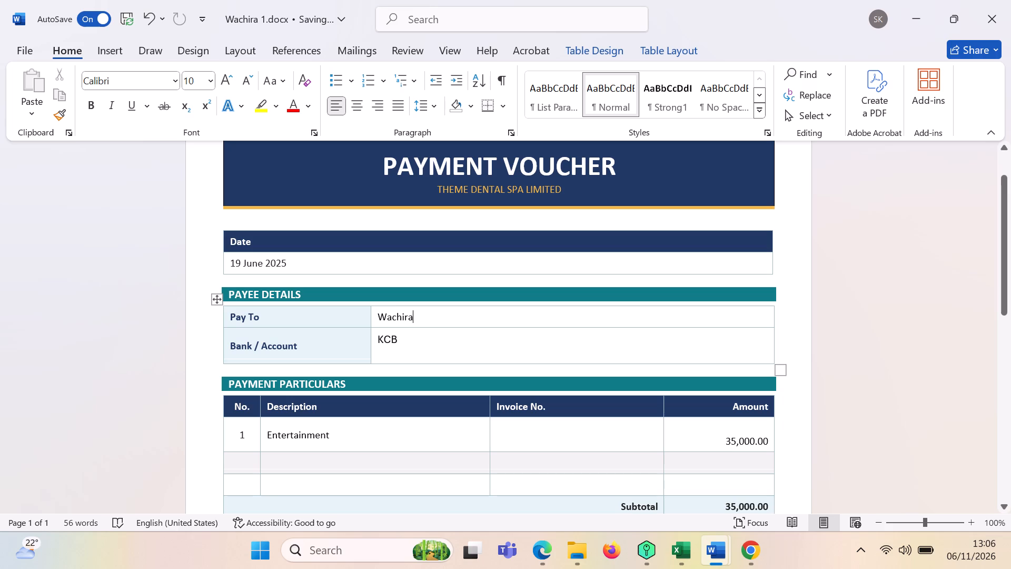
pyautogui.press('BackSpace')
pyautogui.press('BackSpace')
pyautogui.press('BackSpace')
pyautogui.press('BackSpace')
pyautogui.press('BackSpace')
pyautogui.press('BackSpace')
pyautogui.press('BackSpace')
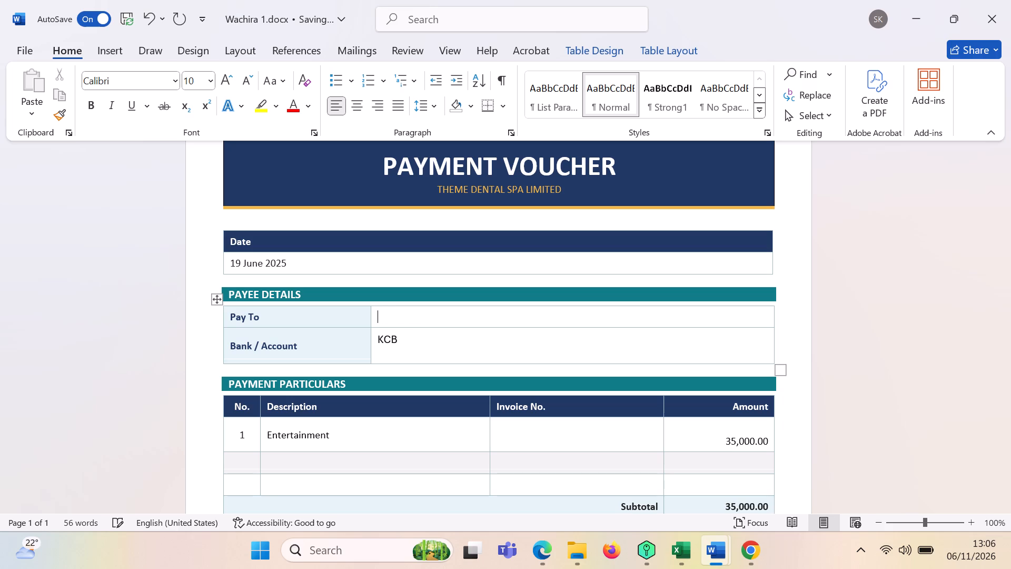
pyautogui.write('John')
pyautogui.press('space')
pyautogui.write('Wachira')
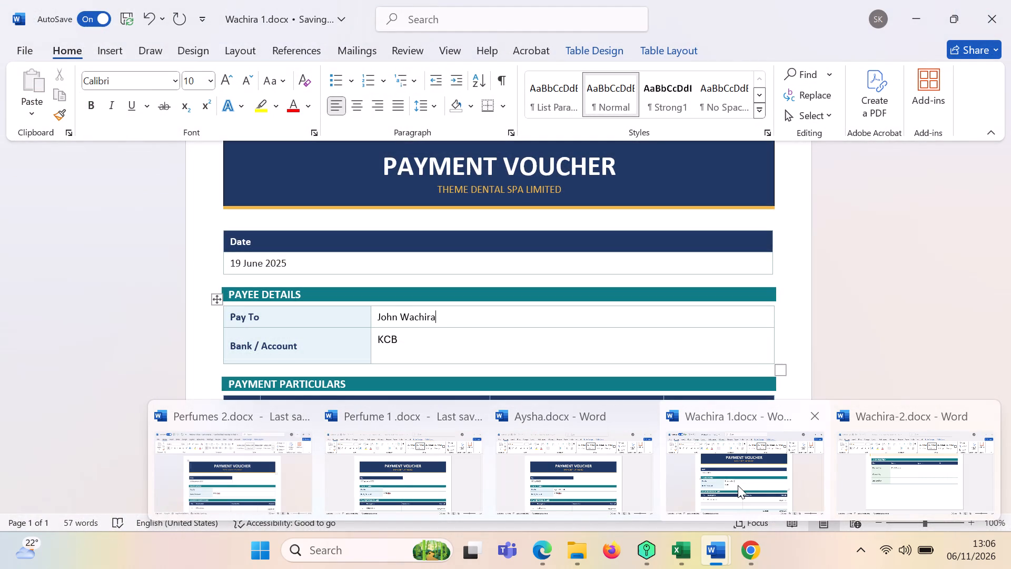
# Switch to the browser and examine the payee details in the TDS Voucher (2) PDF.
pyautogui.click(544, 480)
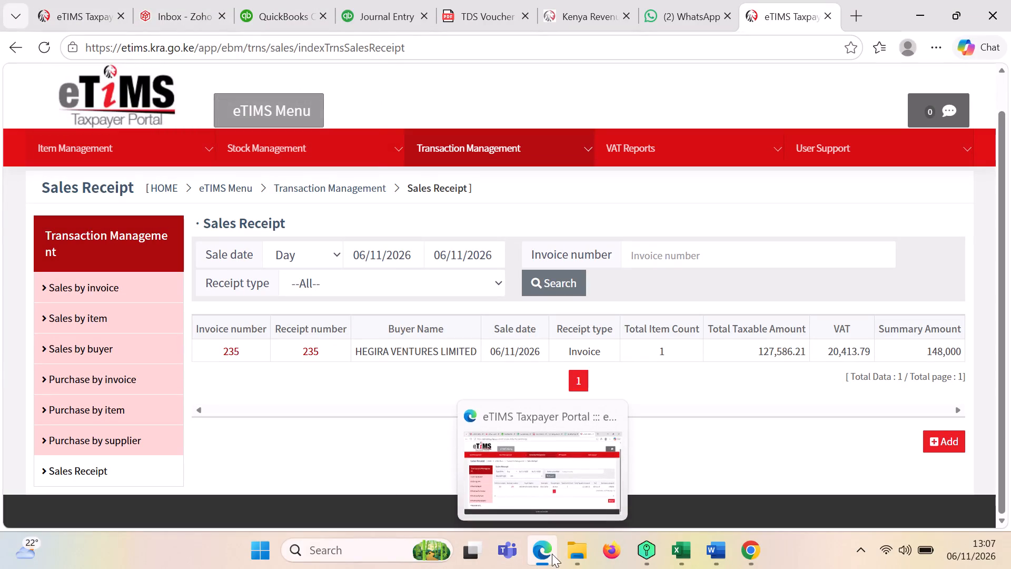
pyautogui.click(529, 486)
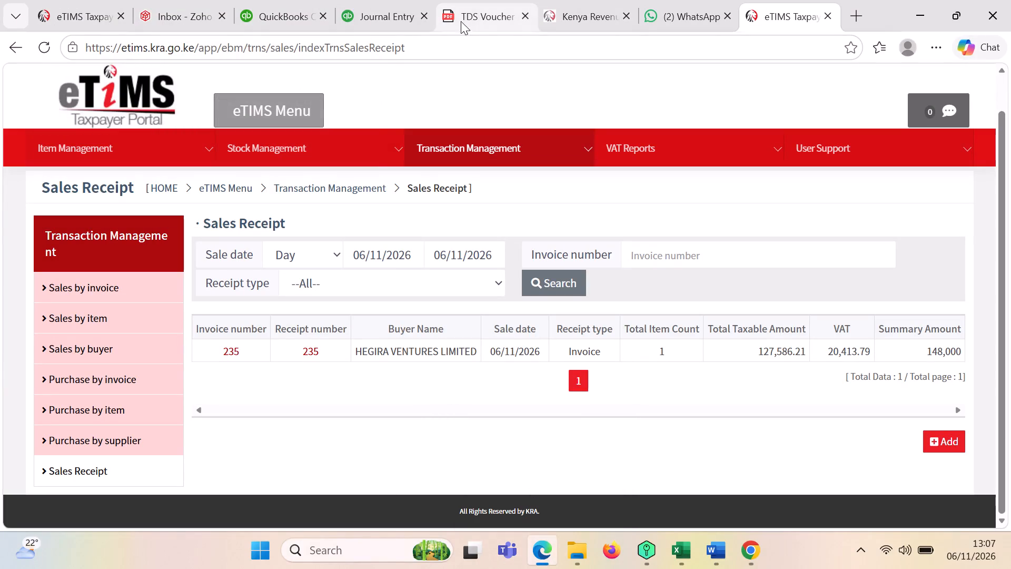
pyautogui.click(472, 13)
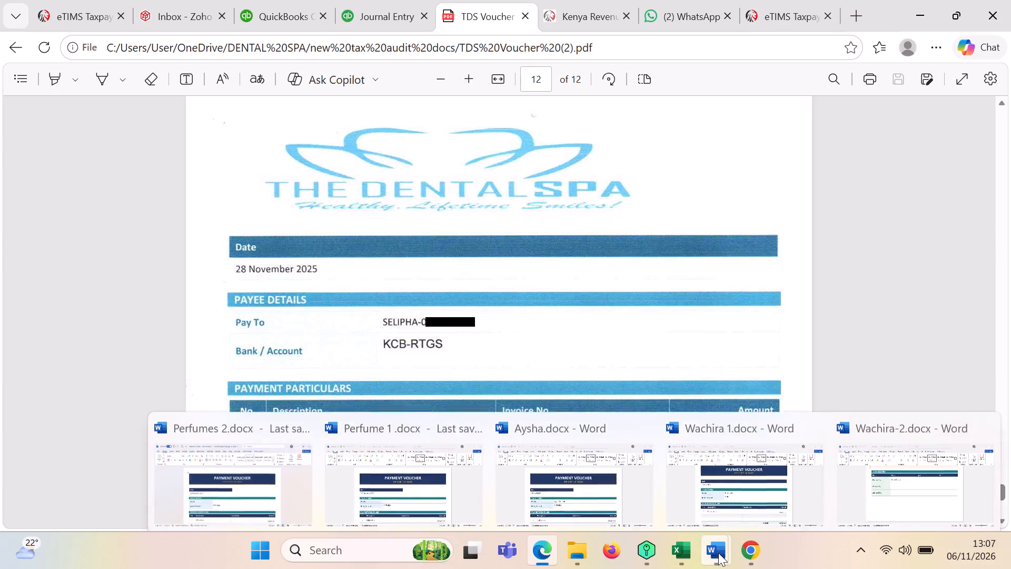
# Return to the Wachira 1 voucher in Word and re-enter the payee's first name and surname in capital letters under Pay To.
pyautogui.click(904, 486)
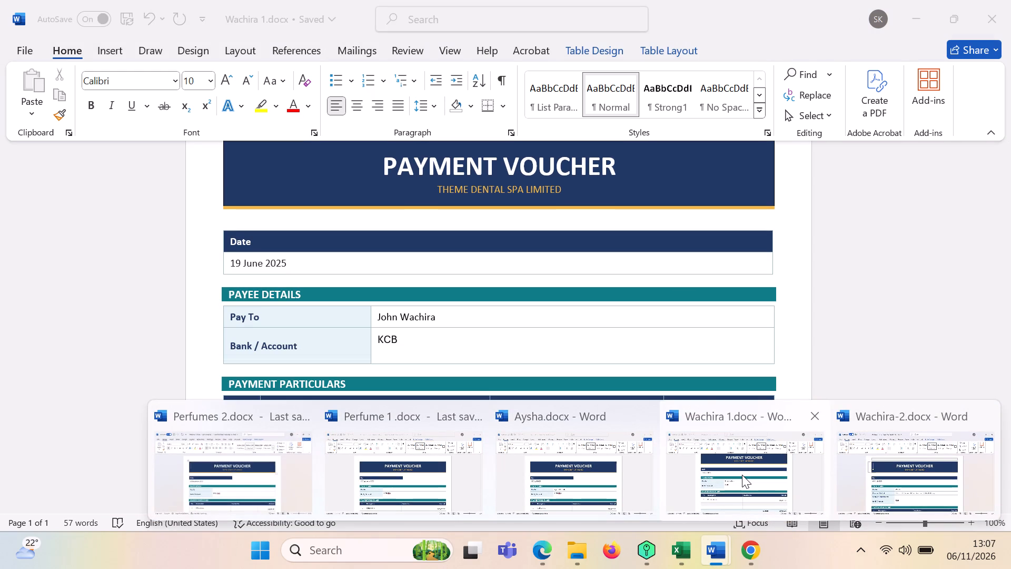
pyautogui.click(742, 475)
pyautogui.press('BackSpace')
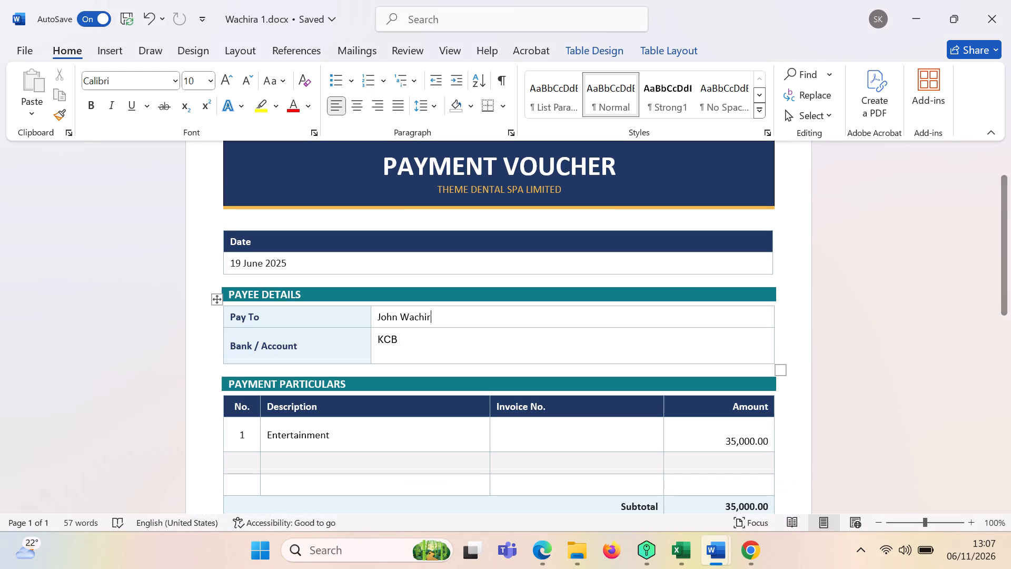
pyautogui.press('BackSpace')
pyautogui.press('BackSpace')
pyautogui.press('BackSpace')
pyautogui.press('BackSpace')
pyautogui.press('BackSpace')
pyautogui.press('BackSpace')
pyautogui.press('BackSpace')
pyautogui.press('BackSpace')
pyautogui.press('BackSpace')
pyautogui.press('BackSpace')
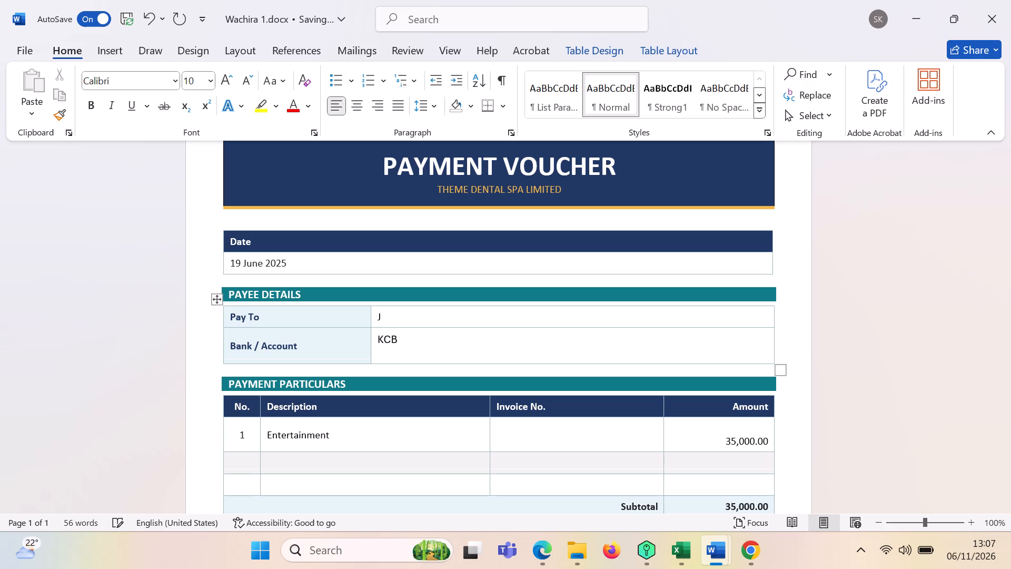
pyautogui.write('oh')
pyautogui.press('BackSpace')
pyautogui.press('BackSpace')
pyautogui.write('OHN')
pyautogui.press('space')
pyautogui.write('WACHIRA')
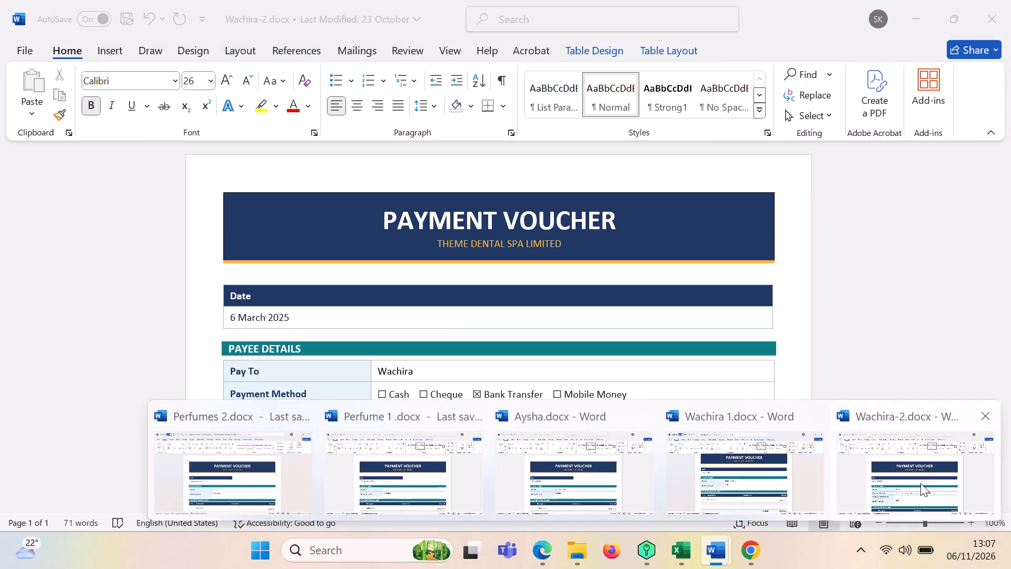
pyautogui.click(920, 483)
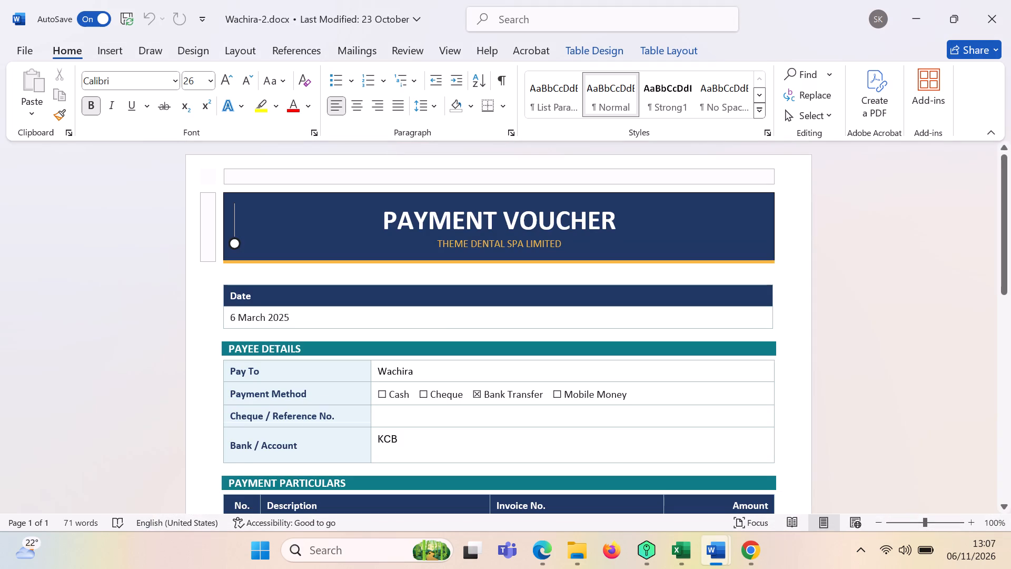
pyautogui.click(433, 370)
pyautogui.press('BackSpace')
pyautogui.press('BackSpace')
pyautogui.press('BackSpace')
pyautogui.press('BackSpace')
pyautogui.press('BackSpace')
pyautogui.press('BackSpace')
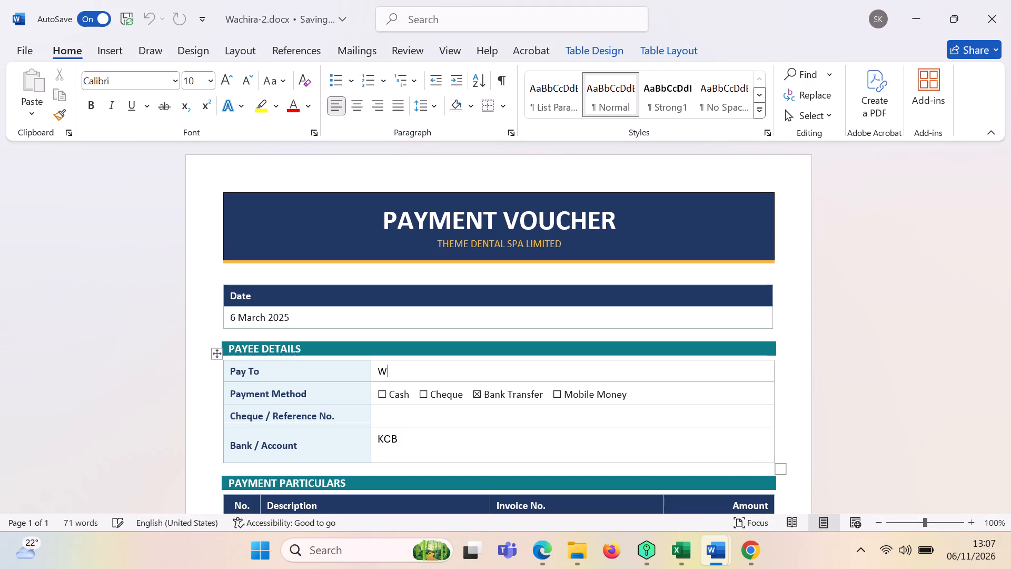
pyautogui.press('BackSpace')
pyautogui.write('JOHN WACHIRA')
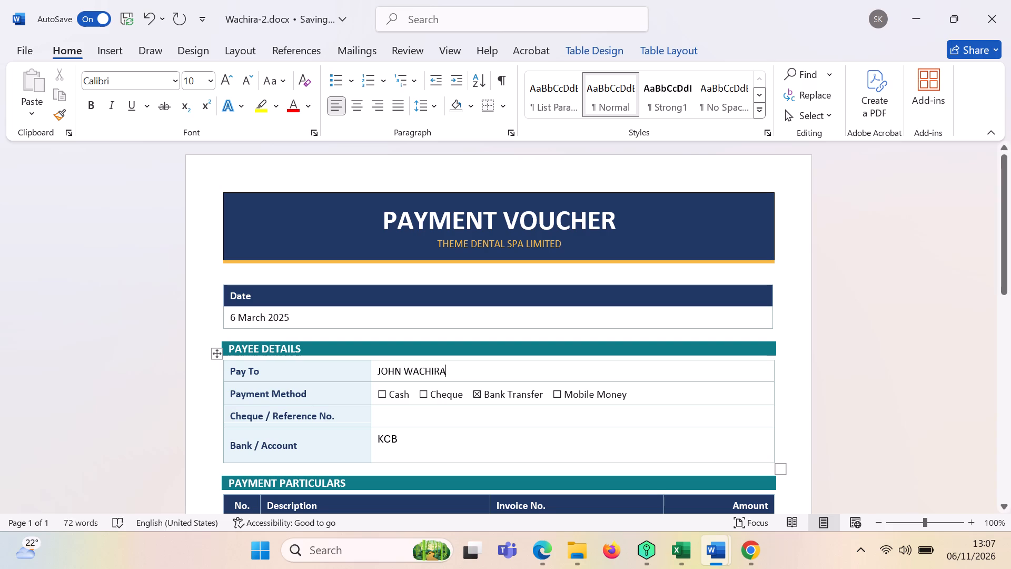
pyautogui.click(216, 396)
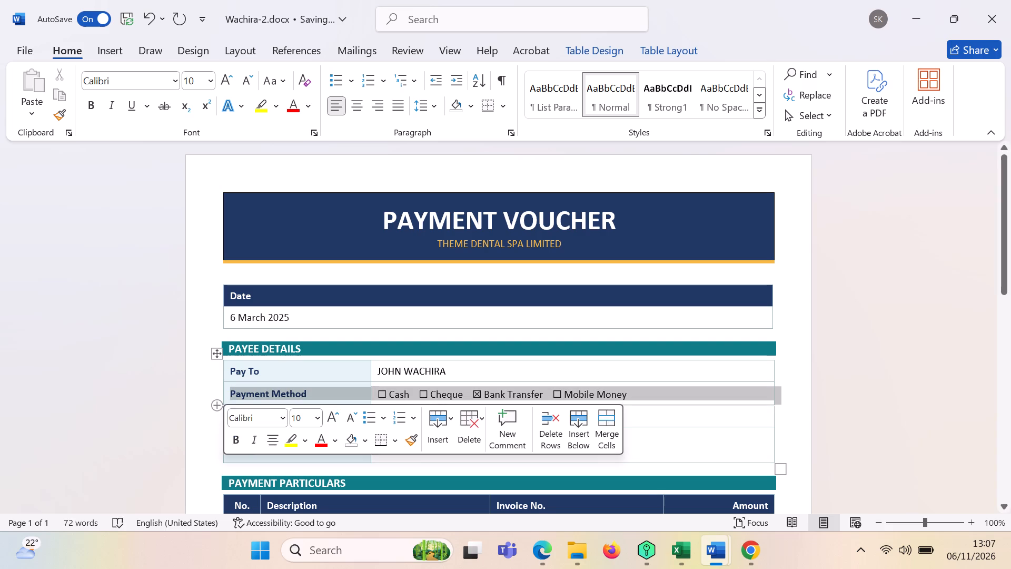
pyautogui.click(475, 423)
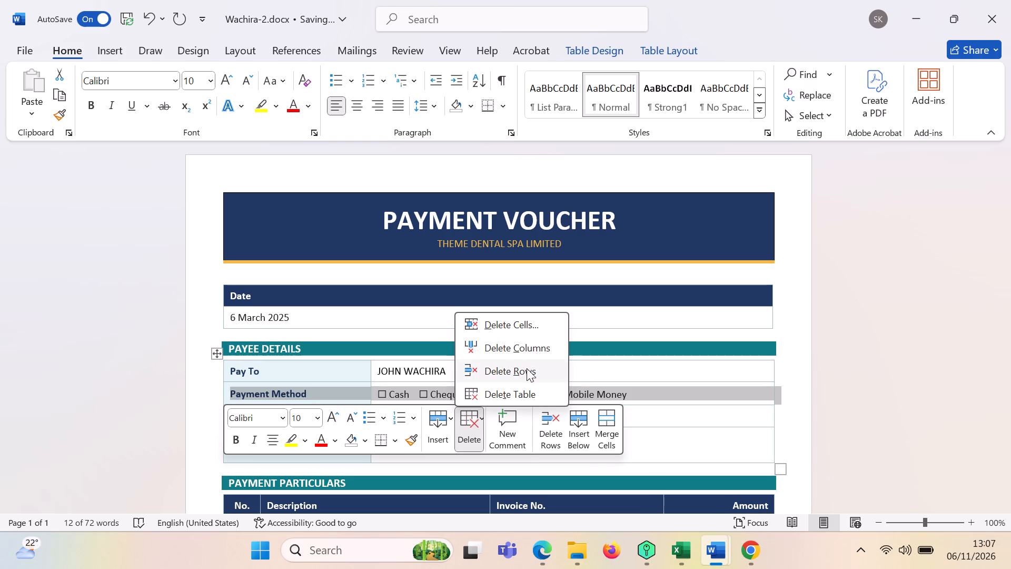
pyautogui.click(524, 373)
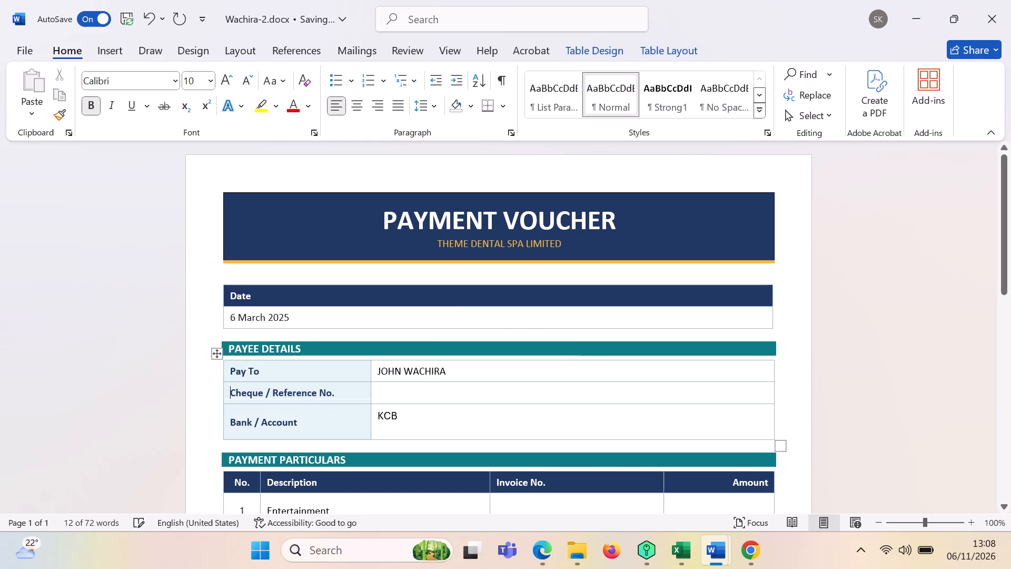
pyautogui.click(218, 396)
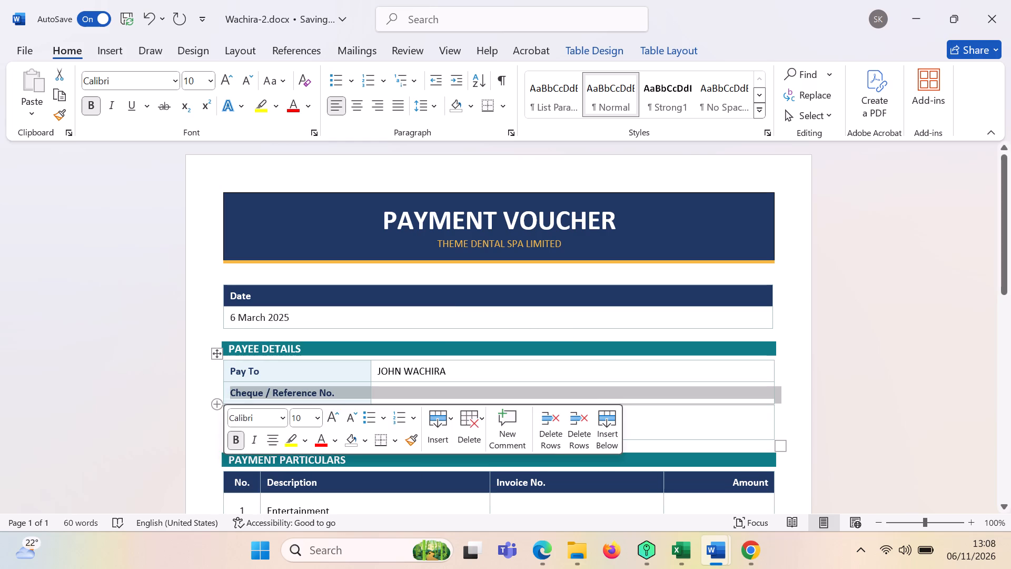
pyautogui.rightClick(448, 390)
pyautogui.rightClick(448, 390)
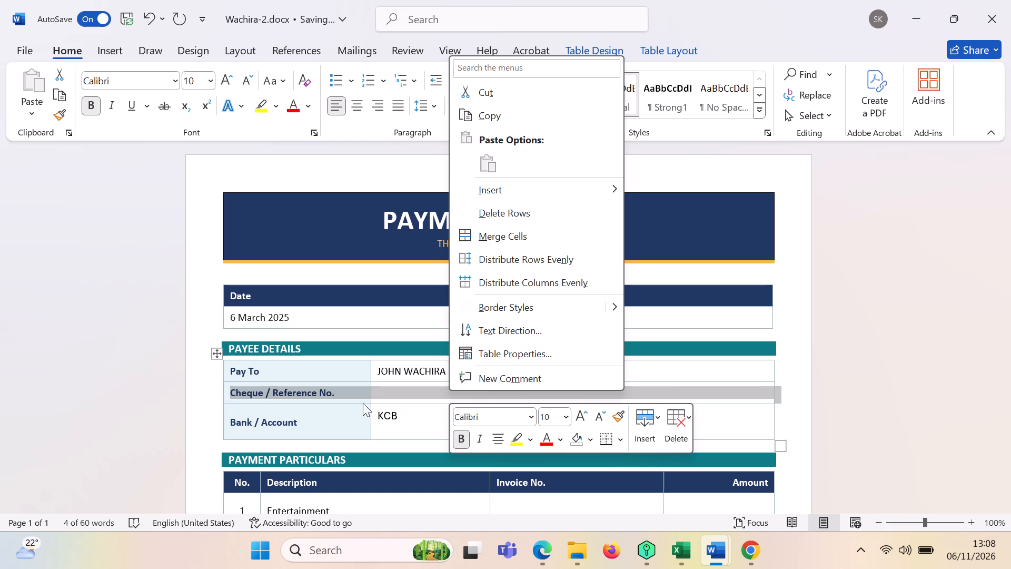
pyautogui.click(677, 425)
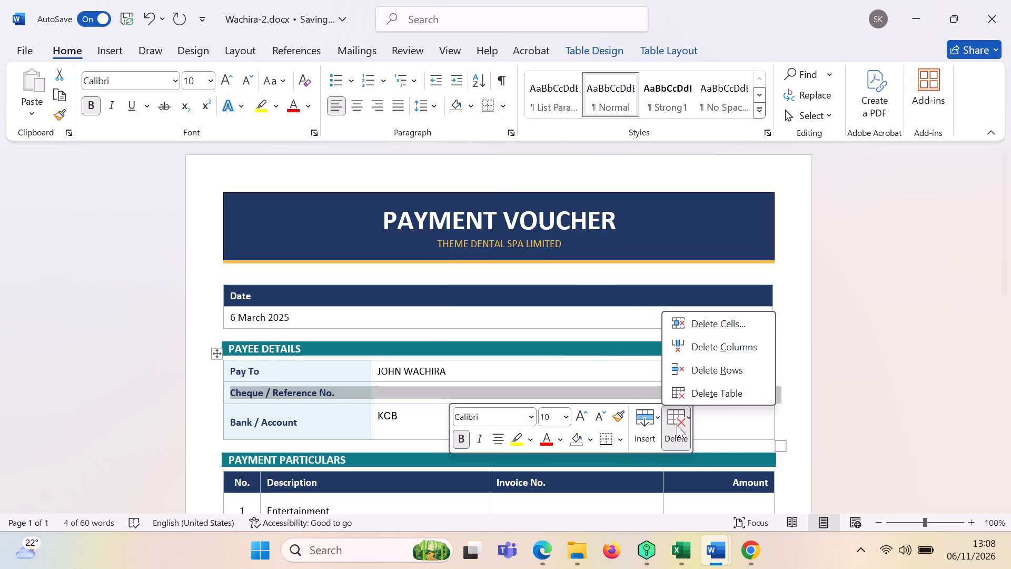
pyautogui.click(726, 366)
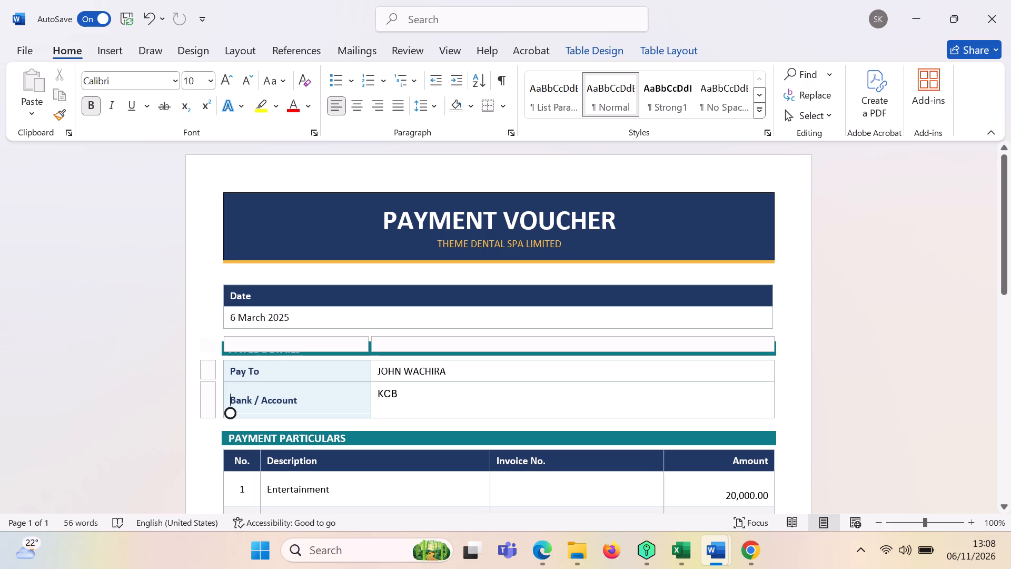
pyautogui.click(609, 386)
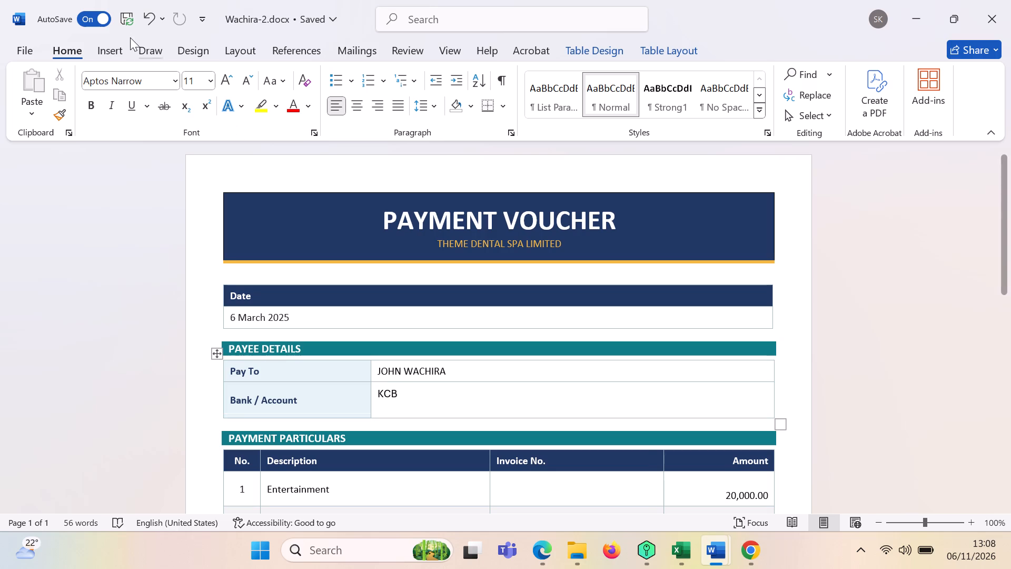
pyautogui.click(131, 16)
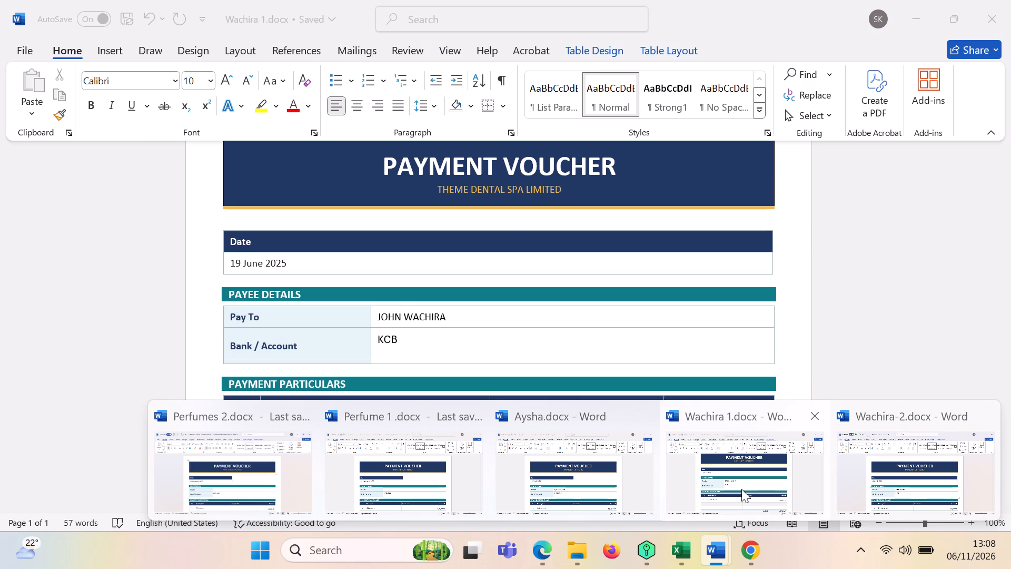
pyautogui.click(741, 489)
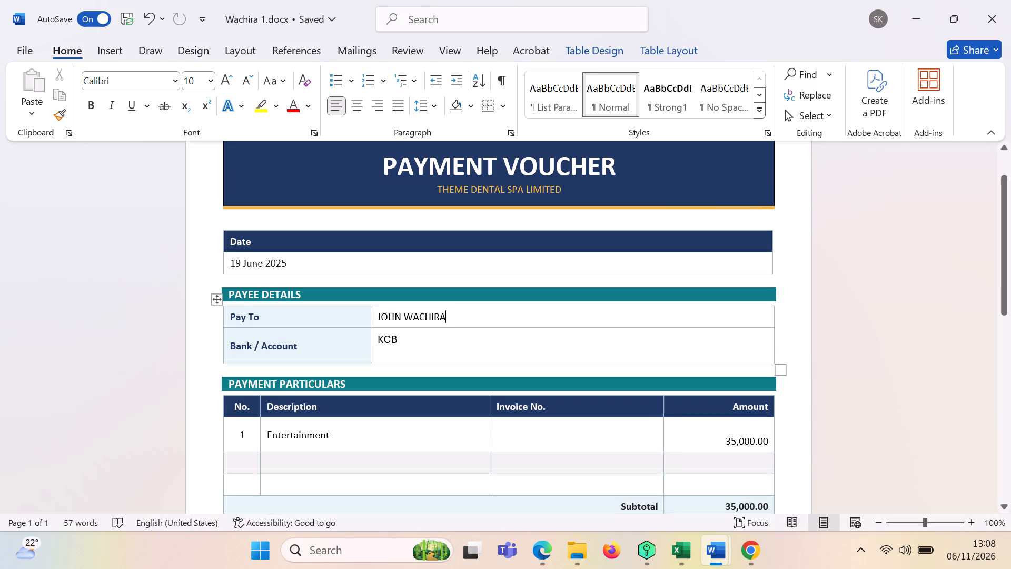
pyautogui.click(122, 12)
# In the Wachira 1 voucher, replace the all-capitals Pay To entry with the payee's first name and surname in title case.
pyautogui.press('BackSpace')
pyautogui.press('BackSpace')
pyautogui.press('BackSpace')
pyautogui.press('BackSpace')
pyautogui.press('BackSpace')
pyautogui.press('BackSpace')
pyautogui.press('BackSpace')
pyautogui.press('BackSpace')
pyautogui.press('BackSpace')
pyautogui.press('BackSpace')
pyautogui.press('BackSpace')
pyautogui.press('BackSpace')
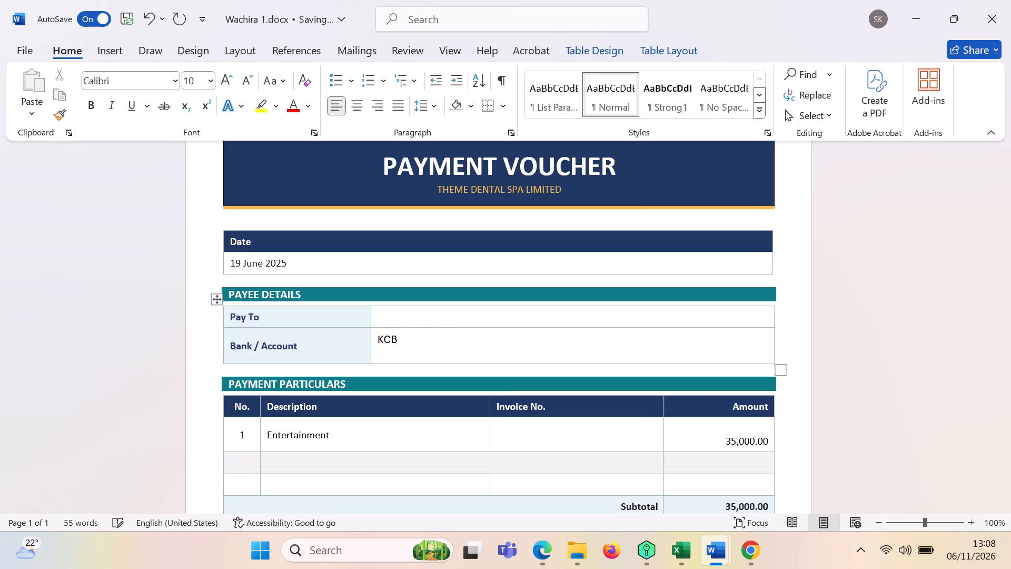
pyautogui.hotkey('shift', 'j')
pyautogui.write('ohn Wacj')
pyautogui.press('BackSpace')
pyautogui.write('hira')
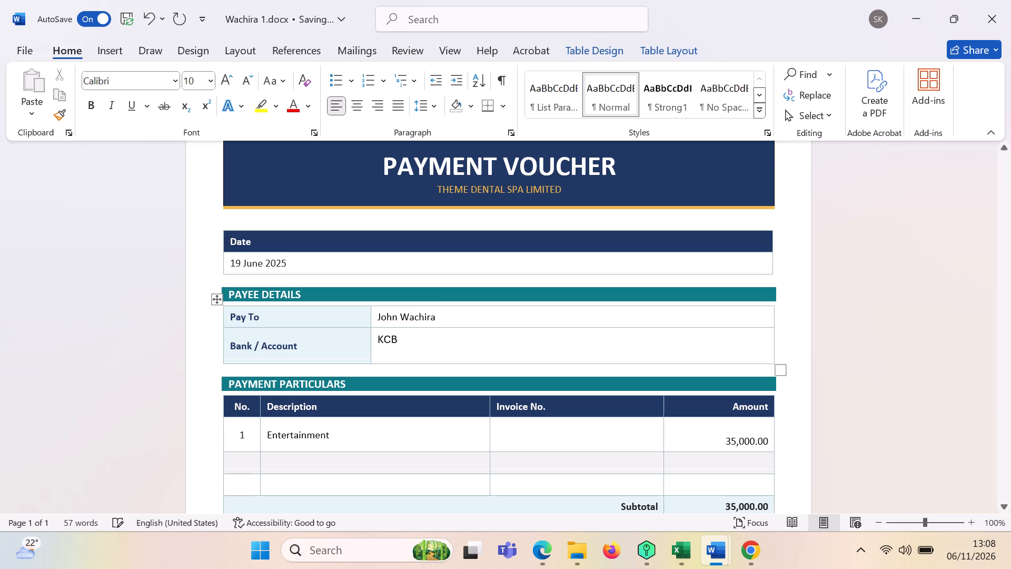
# Switch to the Wachira-2 voucher and rewrite its Pay To entry as the payee's first name and surname in title case.
pyautogui.click(896, 475)
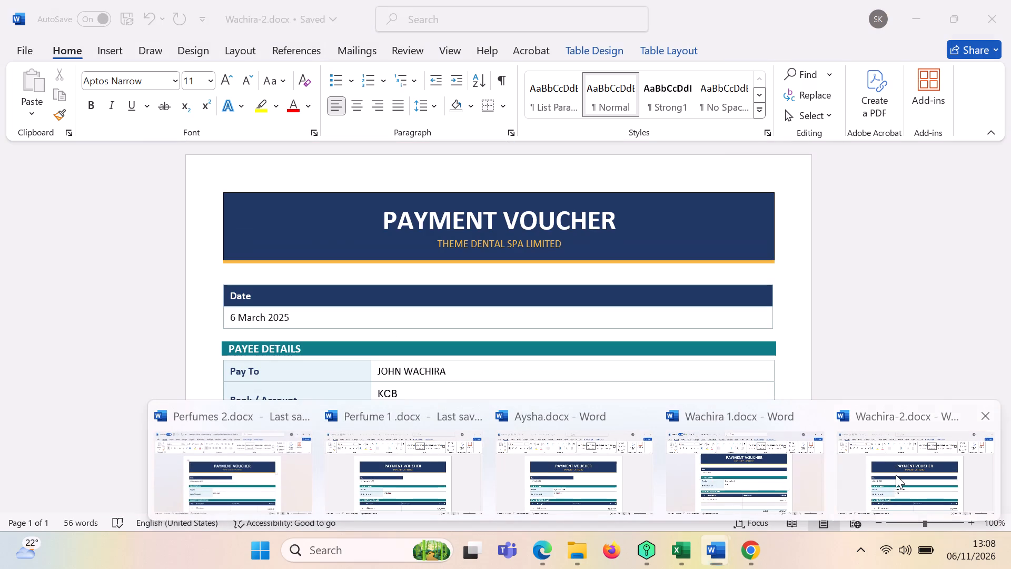
pyautogui.click(475, 367)
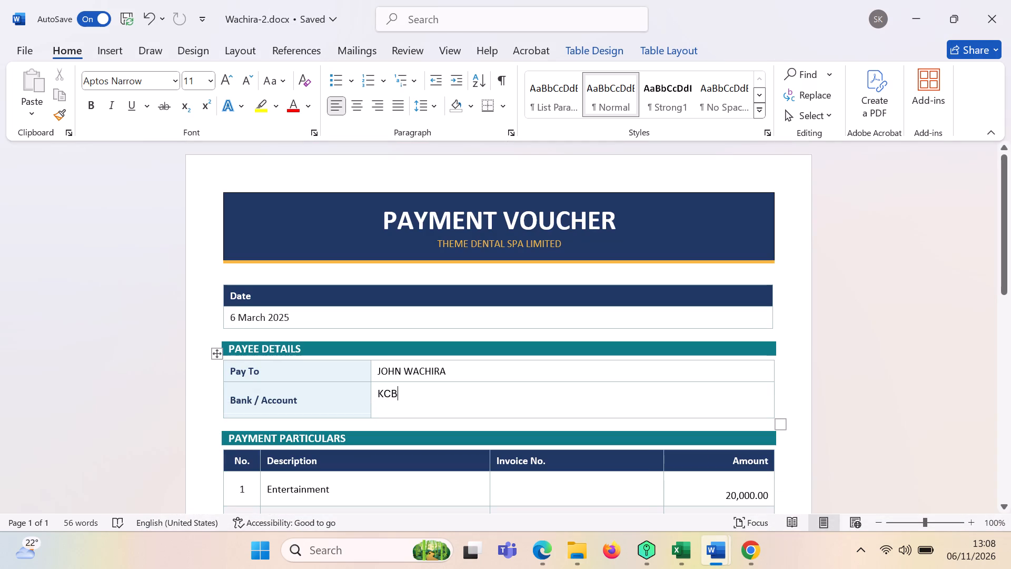
pyautogui.press('BackSpace')
pyautogui.press('BackSpace')
pyautogui.press('BackSpace')
pyautogui.press('BackSpace')
pyautogui.press('BackSpace')
pyautogui.press('BackSpace')
pyautogui.press('BackSpace')
pyautogui.press('BackSpace')
pyautogui.press('BackSpace')
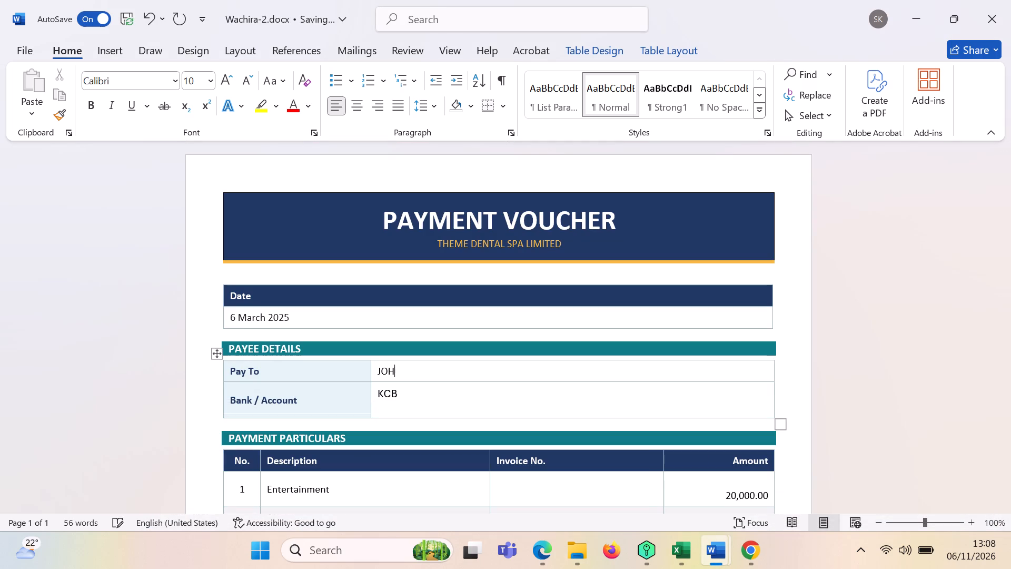
pyautogui.press('BackSpace')
pyautogui.press('BackSpace')
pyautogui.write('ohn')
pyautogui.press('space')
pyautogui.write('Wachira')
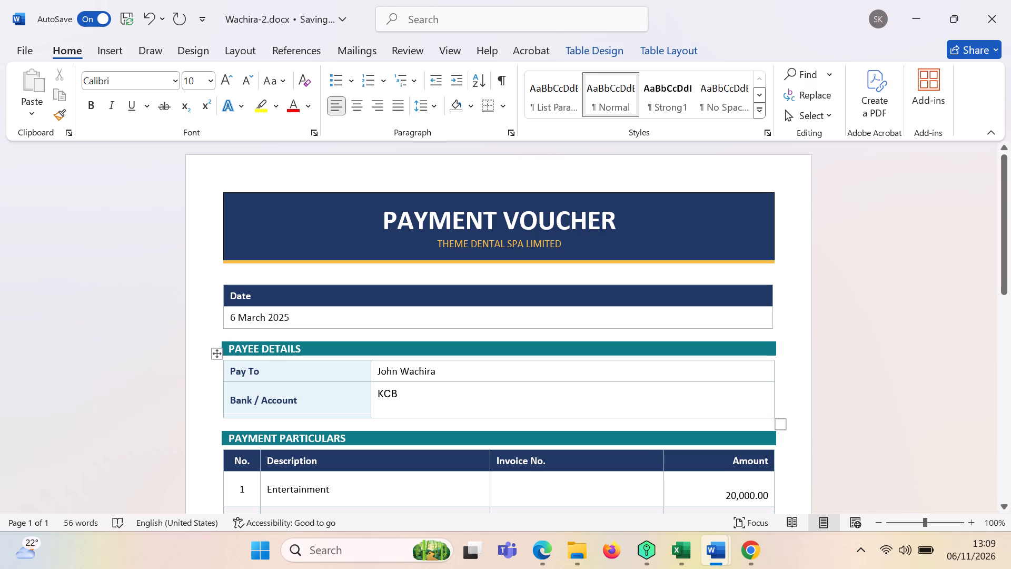
pyautogui.tripleClick(1006, 504)
pyautogui.click(1006, 504)
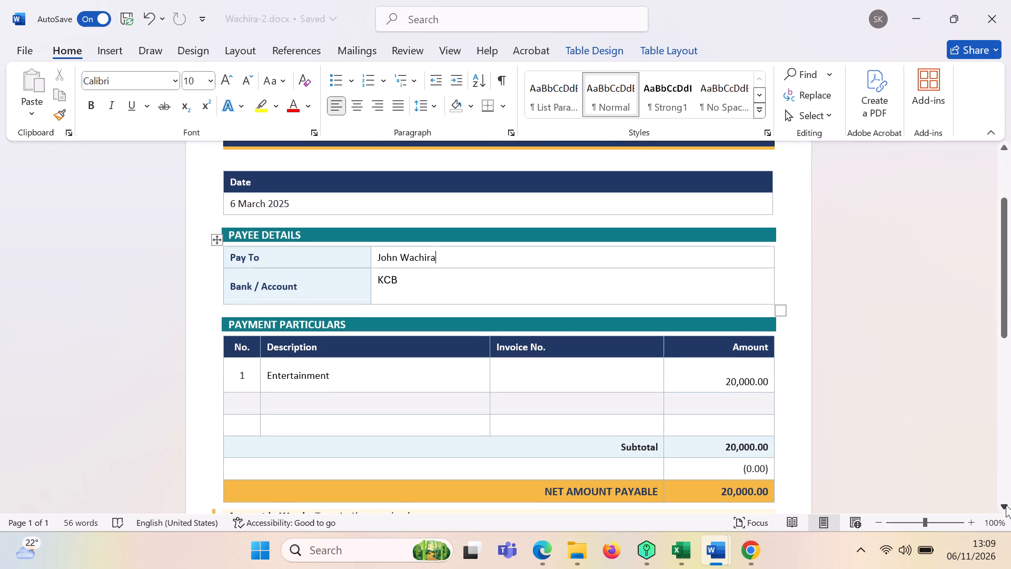
pyautogui.click(1006, 505)
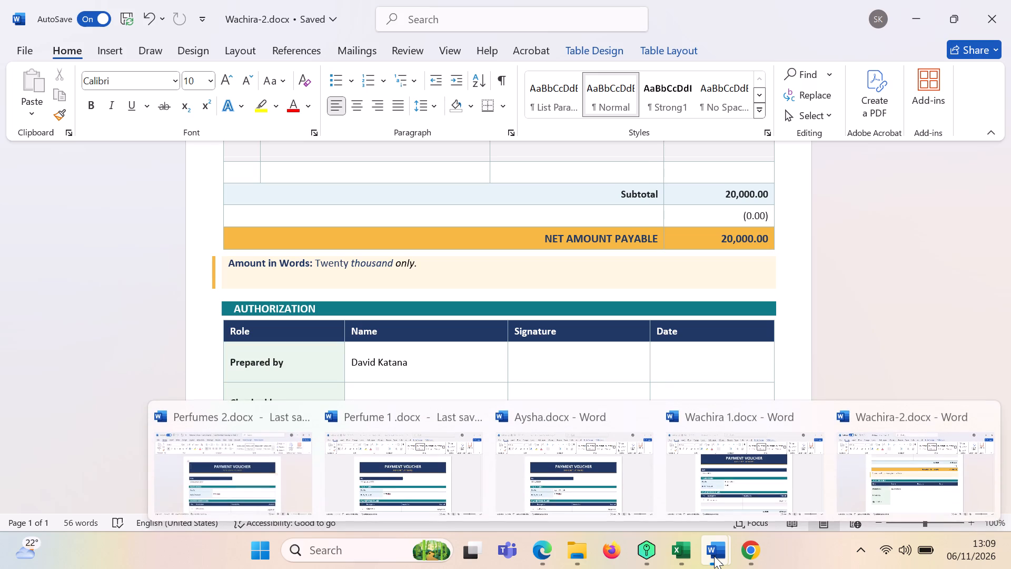
# Bring up the Wachira 1 voucher, minimise it, and switch to the BREAKDOWN DENTAL workbook in Excel to view its expense entries.
pyautogui.click(719, 483)
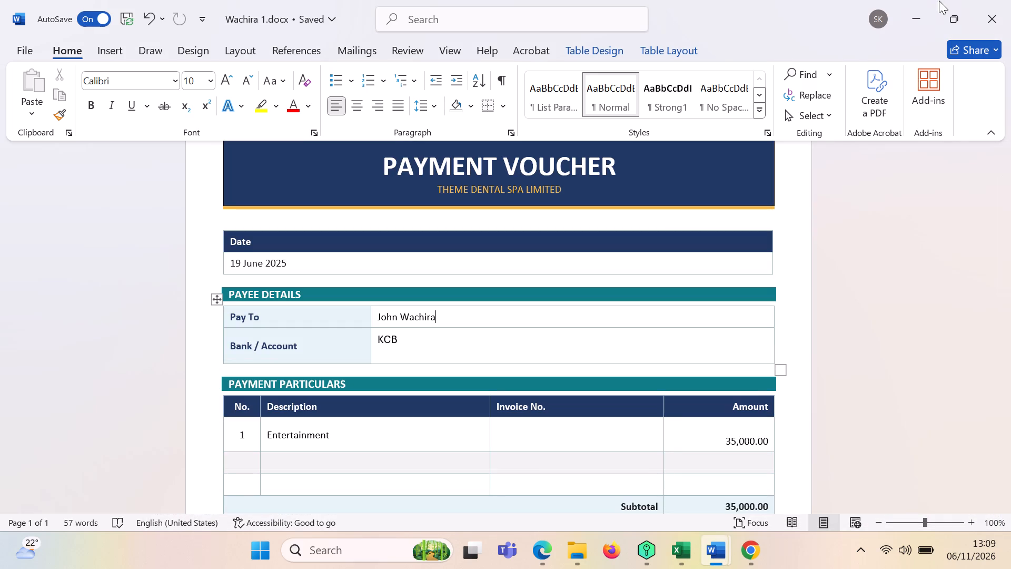
pyautogui.click(926, 13)
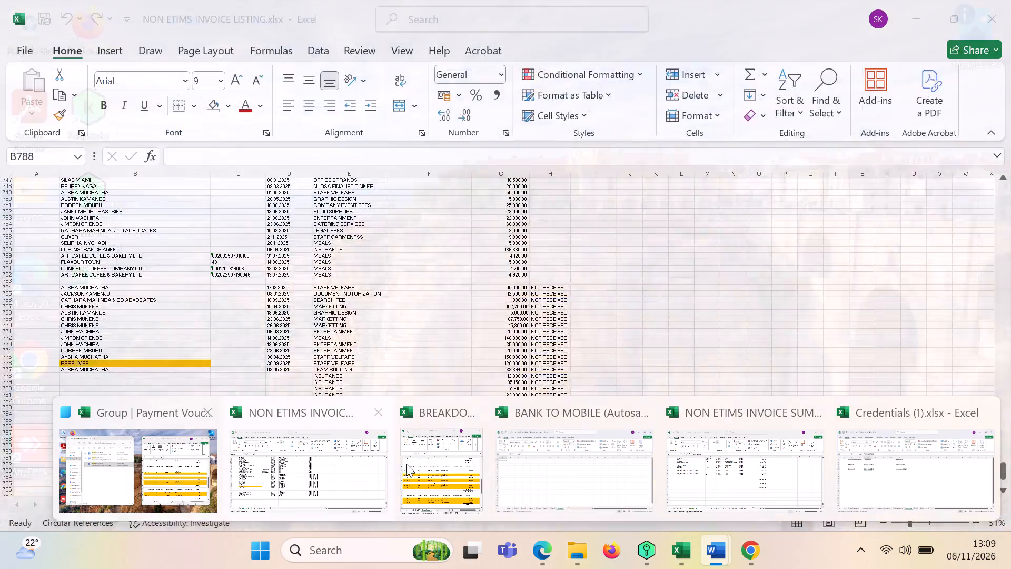
pyautogui.click(442, 458)
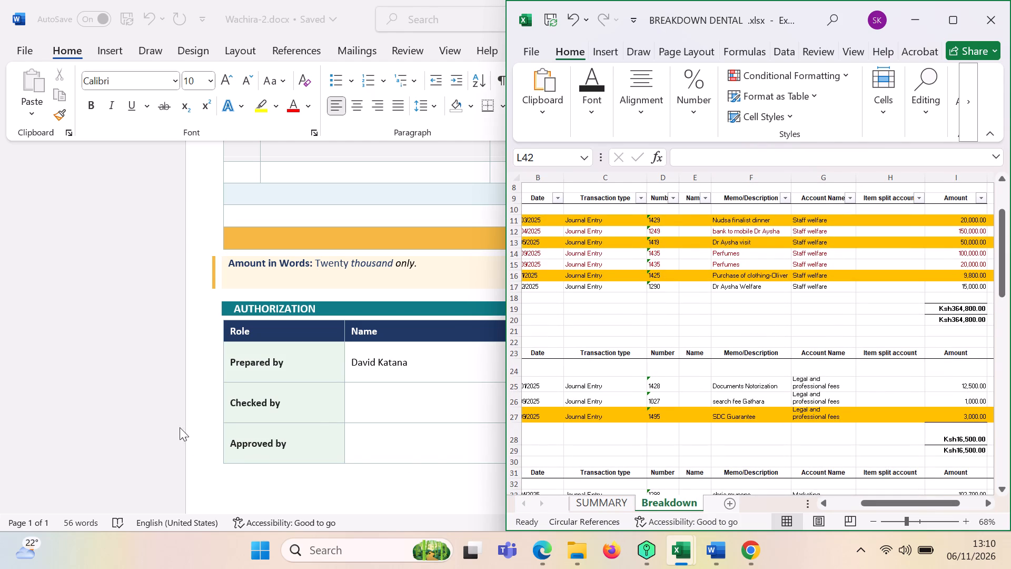
# Return to the Wachira-2 voucher in Word and save it.
pyautogui.click(309, 423)
pyautogui.click(129, 23)
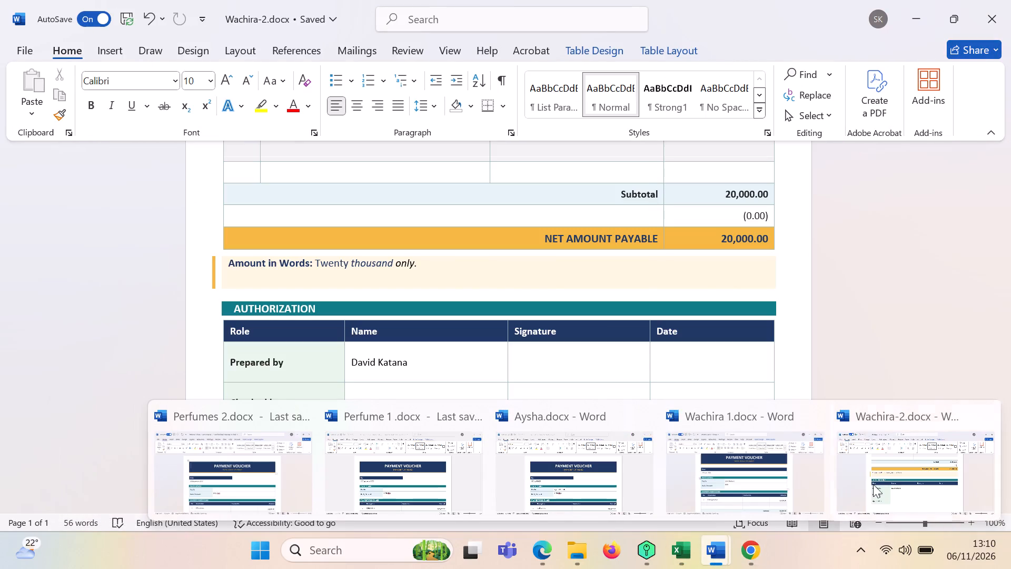
pyautogui.click(895, 480)
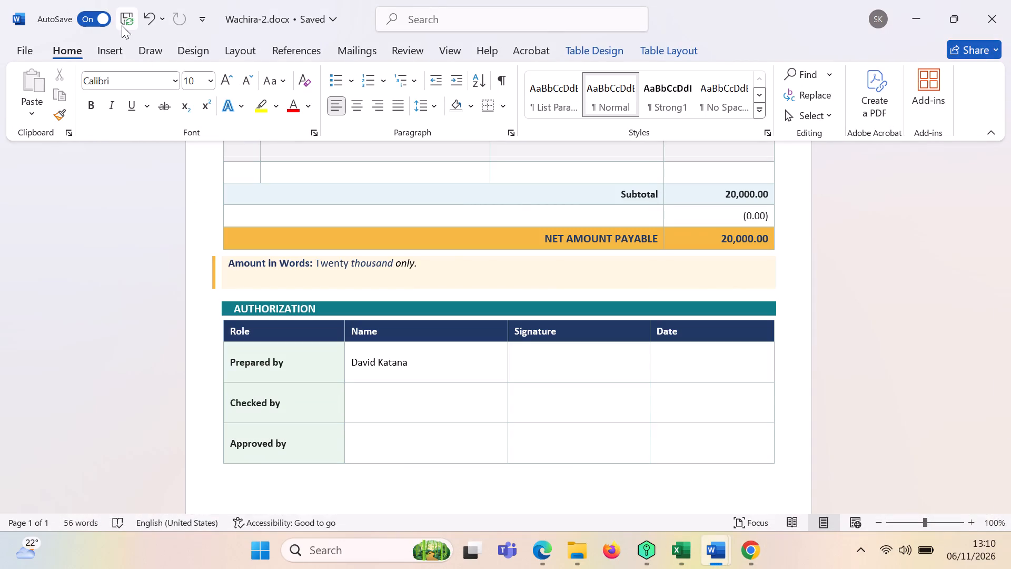
pyautogui.click(122, 24)
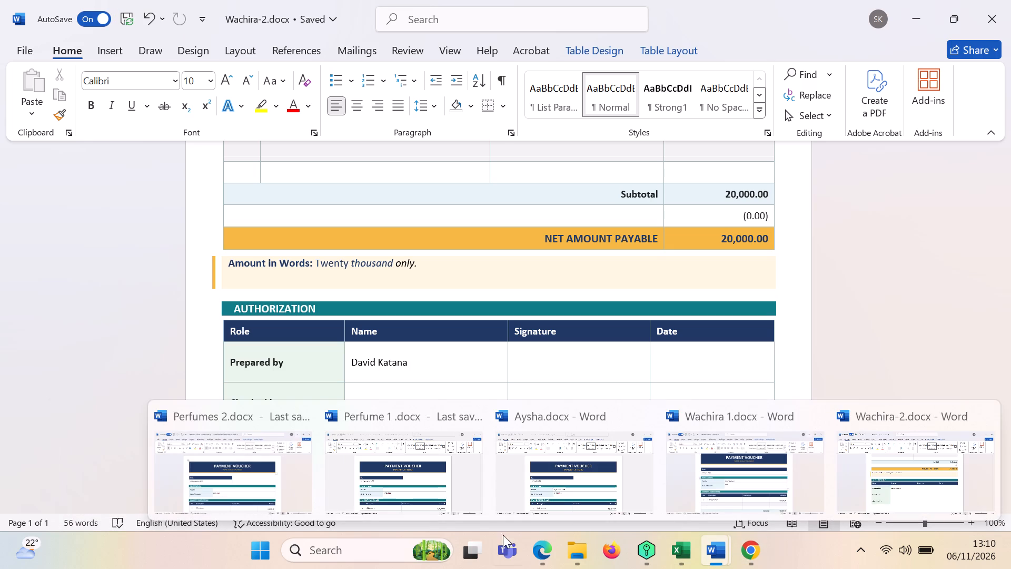
# Search the payment vouchers folder in File Explorer for "aysha" and open the DR Aysha 1 voucher.
pyautogui.click(360, 548)
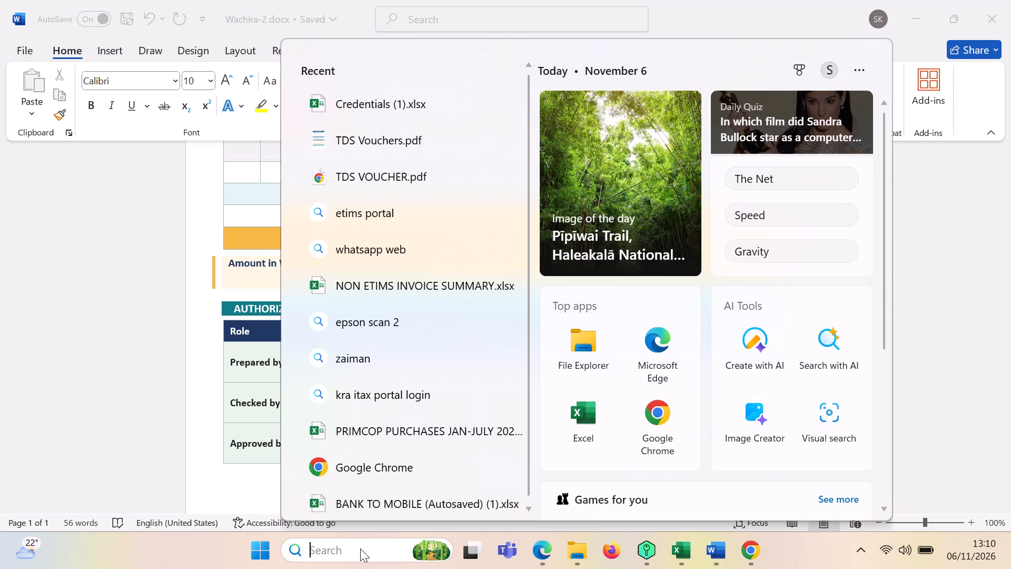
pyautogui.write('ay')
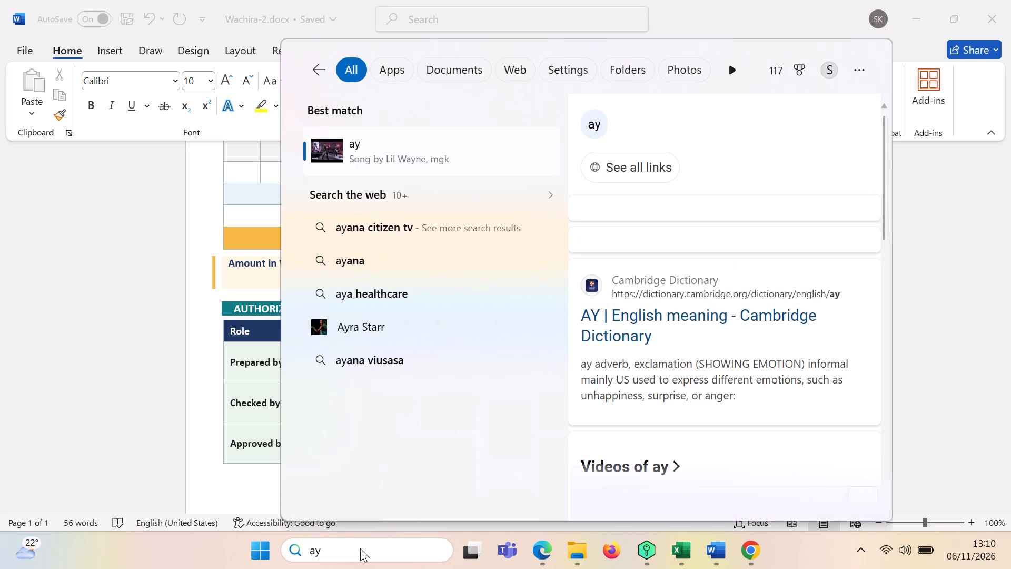
pyautogui.click(583, 551)
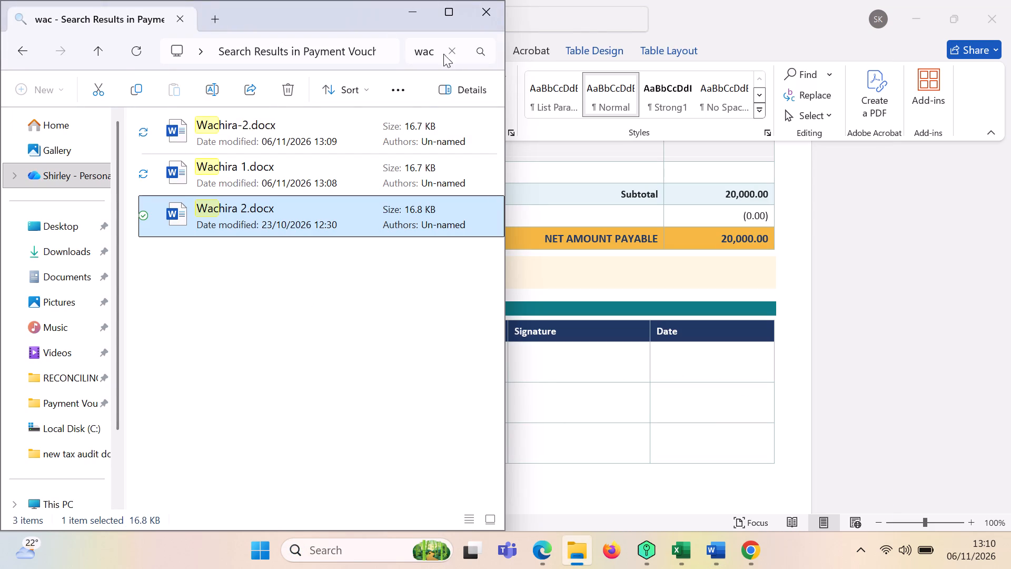
pyautogui.click(435, 56)
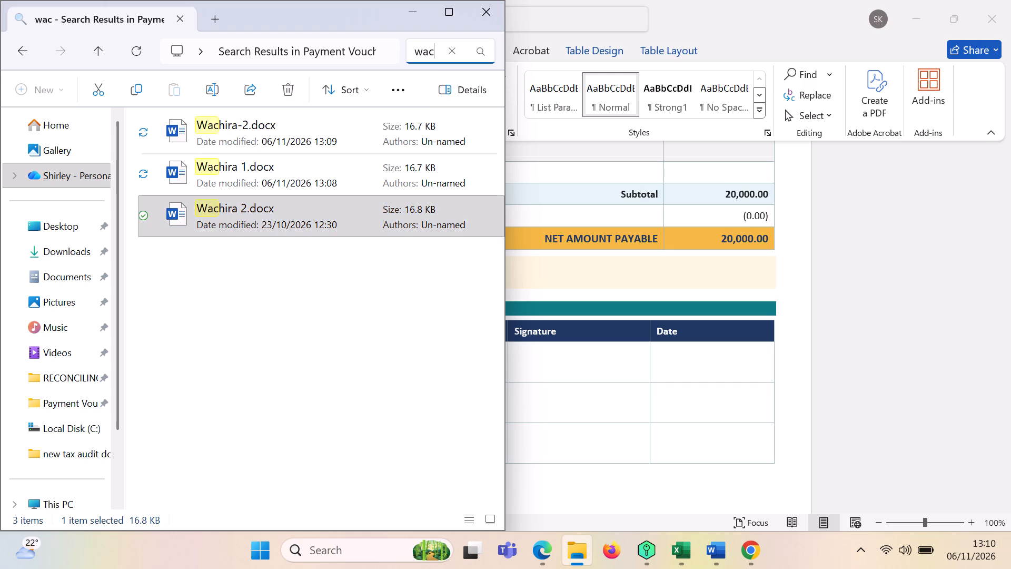
pyautogui.press('BackSpace')
pyautogui.press('BackSpace')
pyautogui.press('BackSpace')
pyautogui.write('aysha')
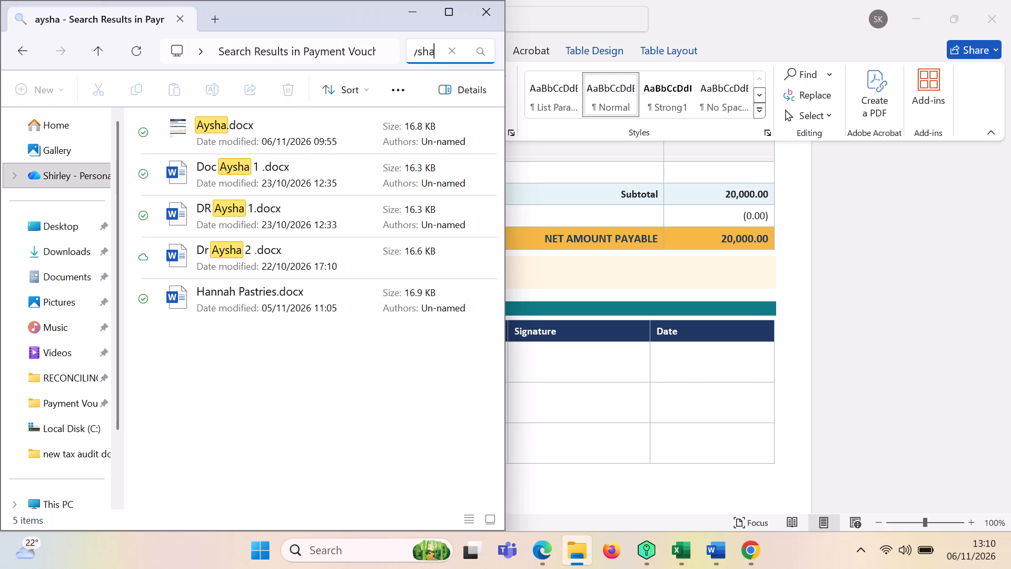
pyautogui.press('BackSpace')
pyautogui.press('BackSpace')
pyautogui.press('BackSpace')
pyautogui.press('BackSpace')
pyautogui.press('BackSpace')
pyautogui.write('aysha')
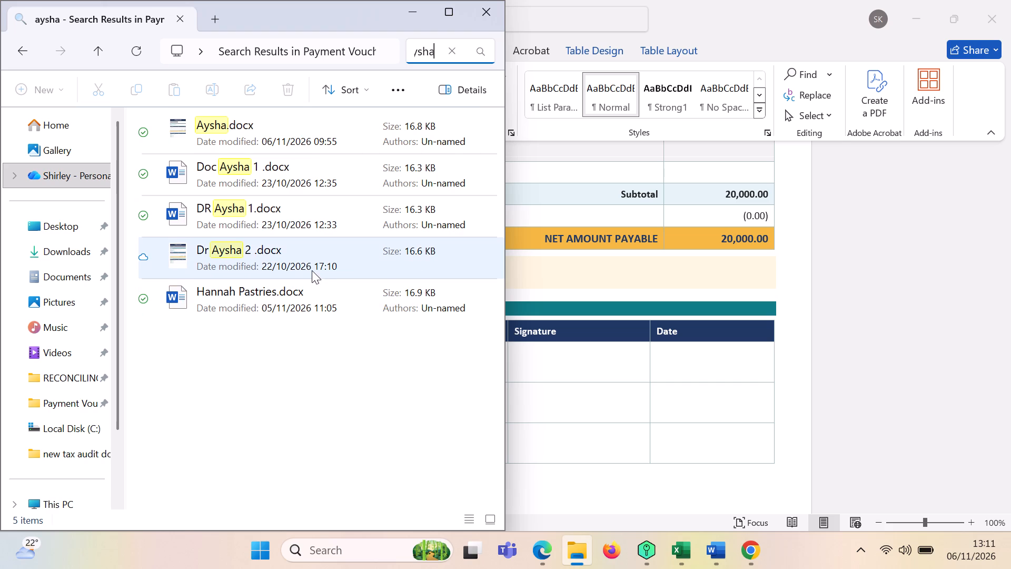
pyautogui.doubleClick(310, 221)
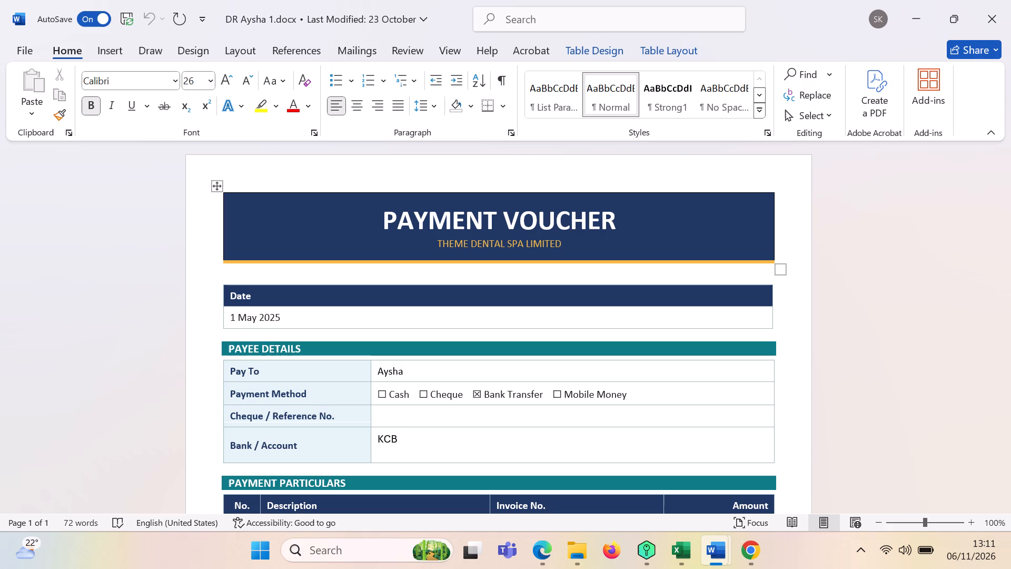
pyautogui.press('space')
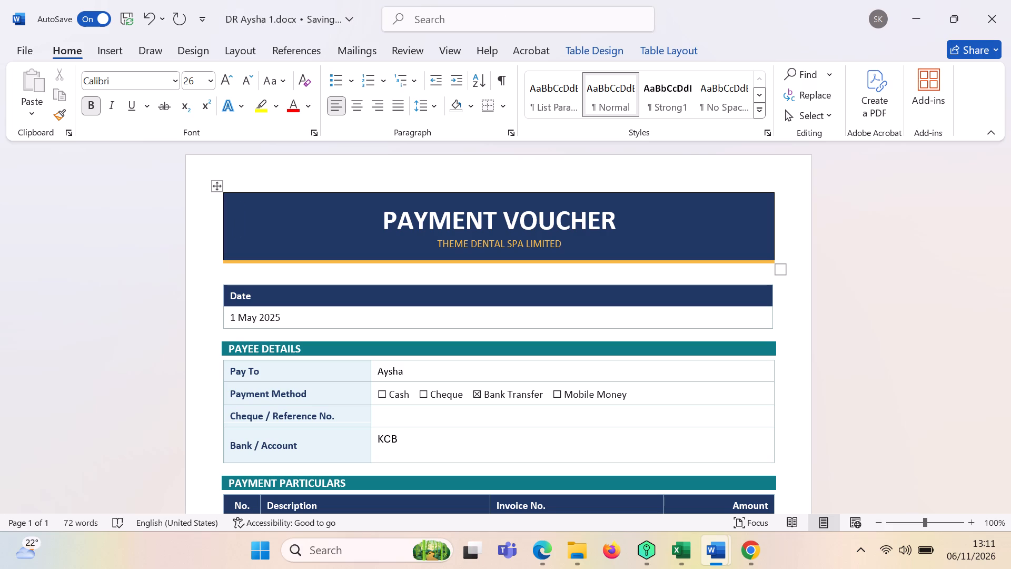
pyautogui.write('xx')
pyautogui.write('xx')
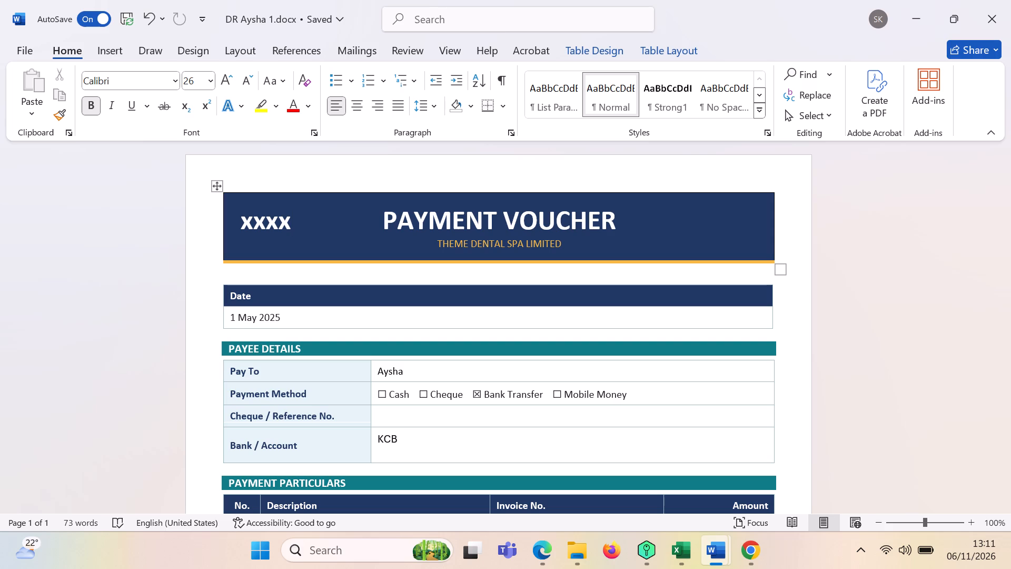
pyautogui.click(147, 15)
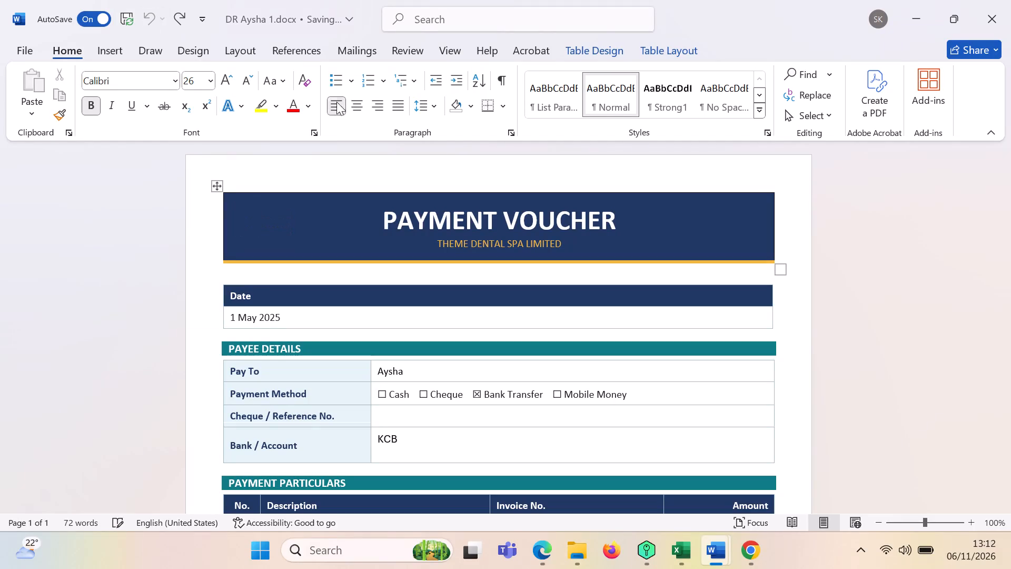
# Add a space after the payee's name under Pay To and close the DR Aysha 1 voucher.
pyautogui.click(411, 375)
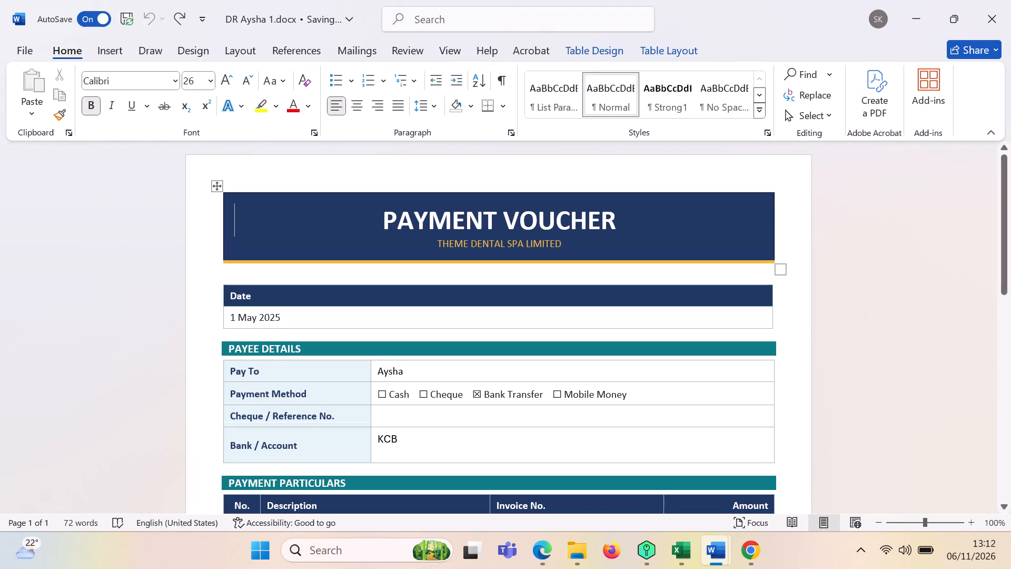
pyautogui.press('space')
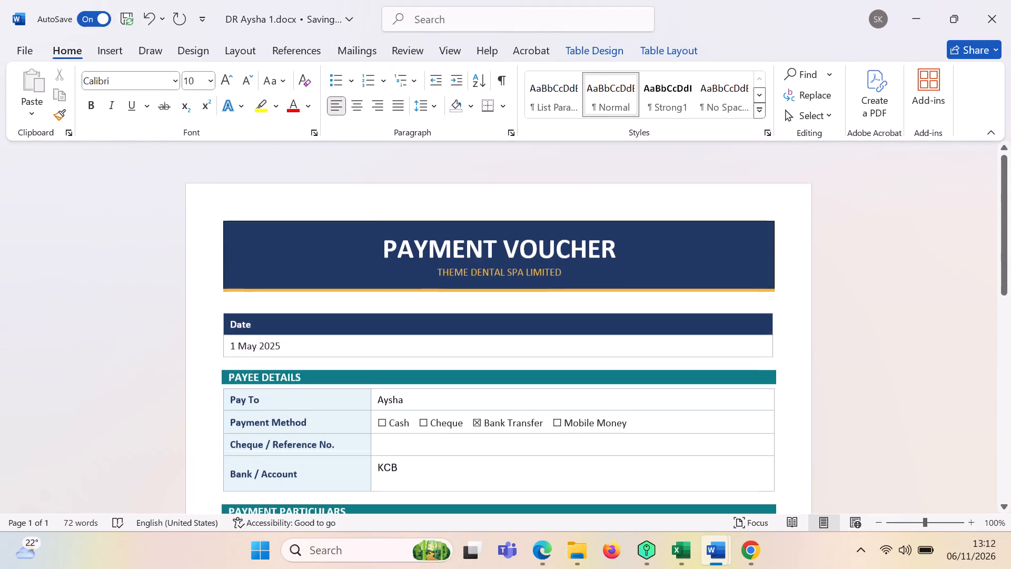
pyautogui.click(990, 11)
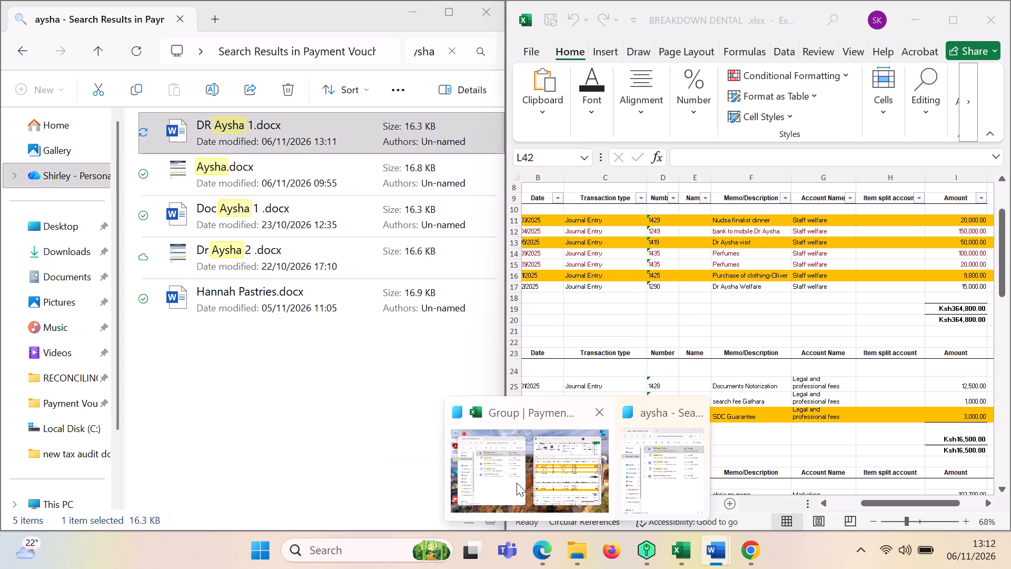
# Return to the File Explorer search results and open the Doc Aysha 1 voucher.
pyautogui.click(501, 480)
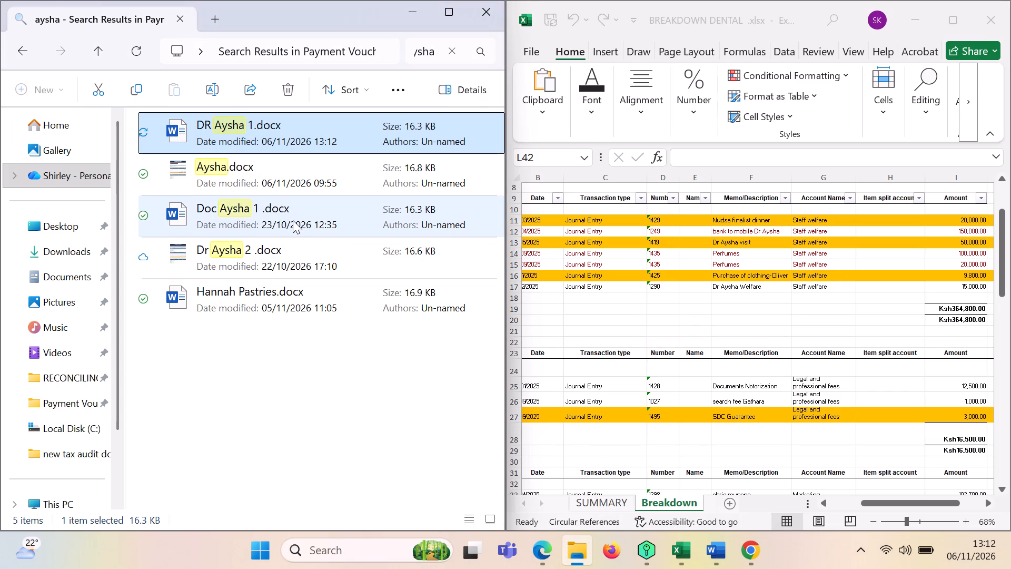
pyautogui.doubleClick(293, 220)
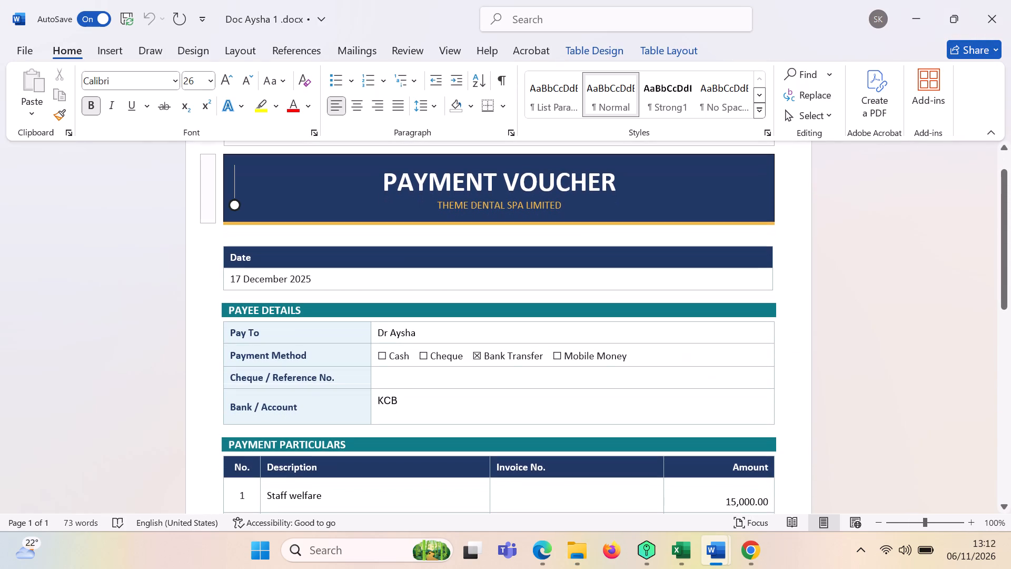
# Delete the Payment Method and Cheque / Reference No. rows from the Doc Aysha 1 voucher's payee details table.
pyautogui.click(223, 358)
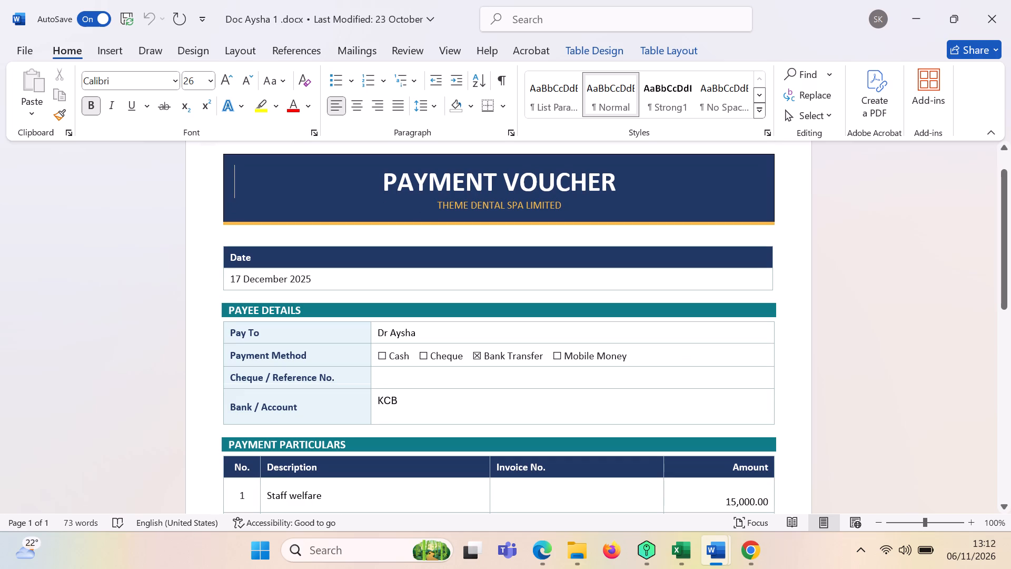
pyautogui.click(217, 355)
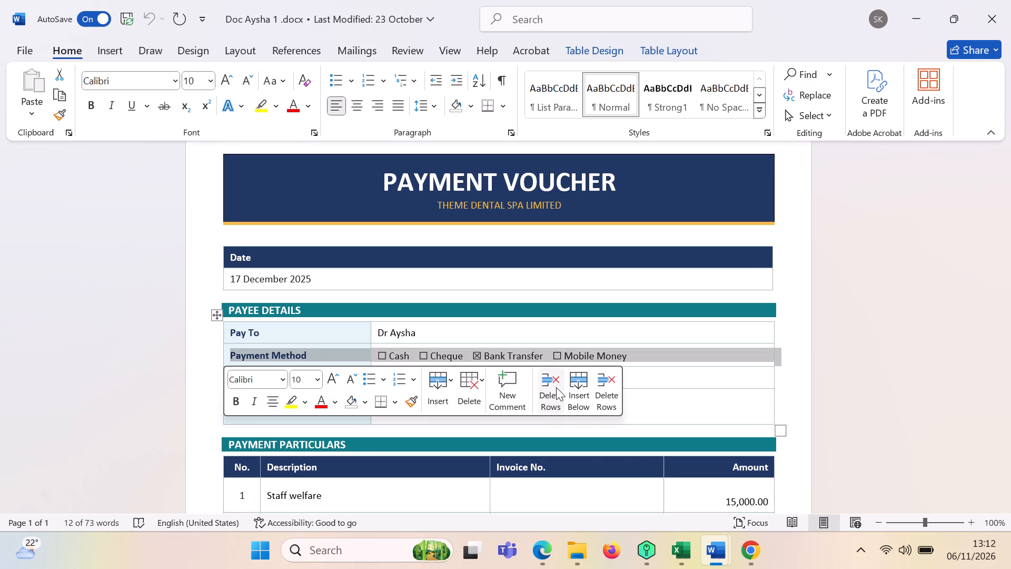
pyautogui.click(553, 383)
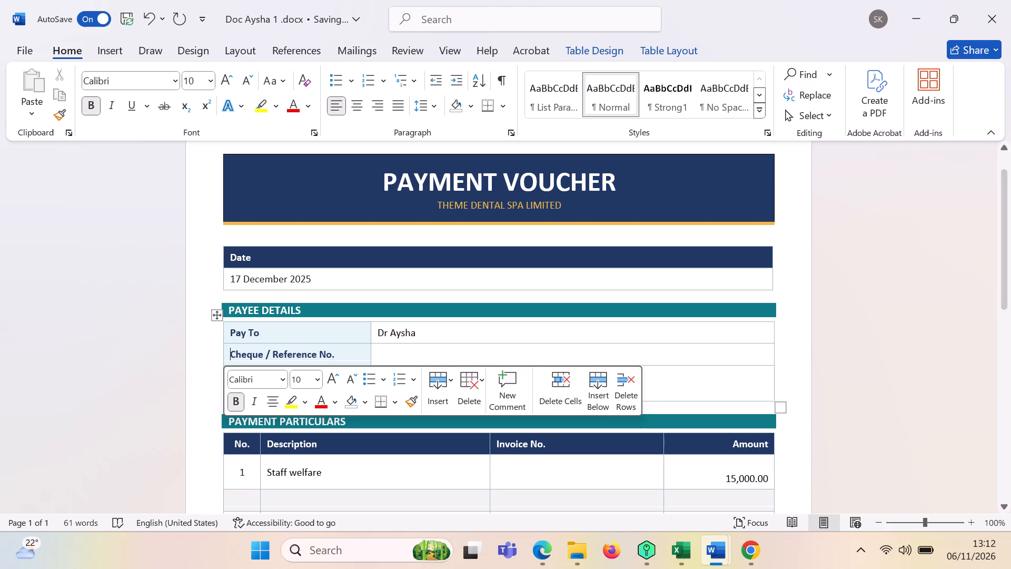
pyautogui.click(220, 355)
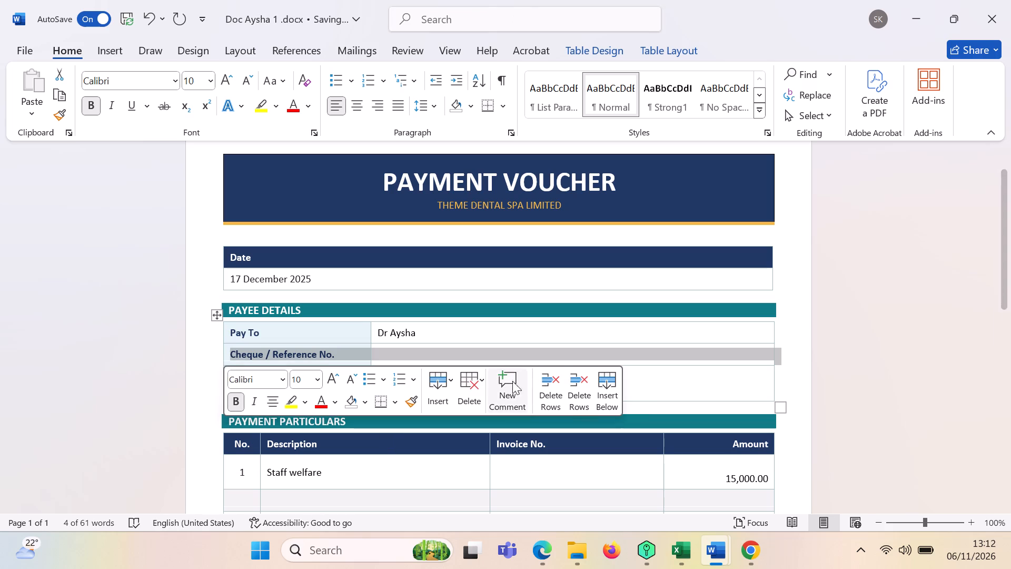
pyautogui.click(551, 386)
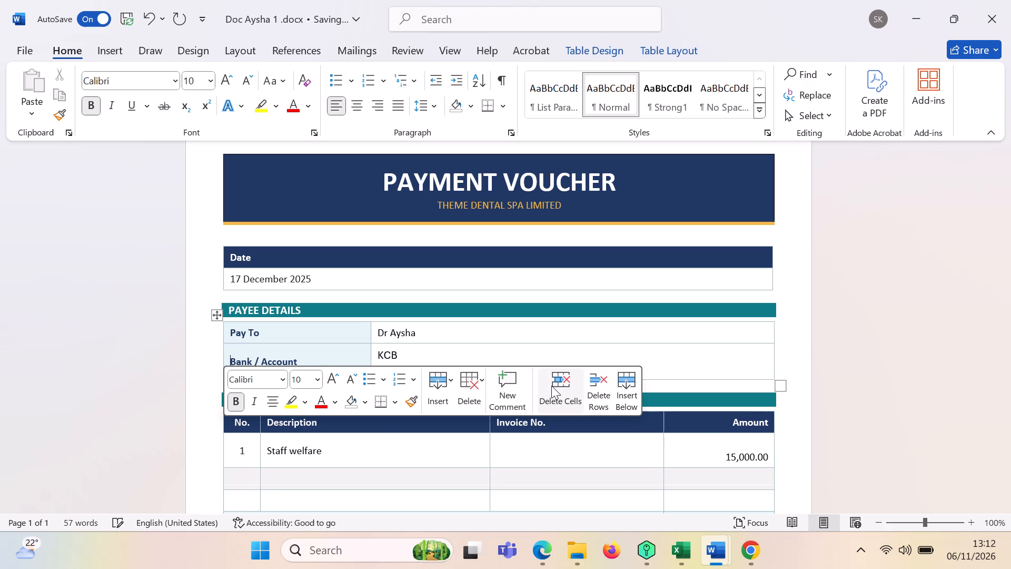
# Remove the "Dr" title under Pay To, add the payee's surname after the first name and save the voucher.
pyautogui.click(386, 336)
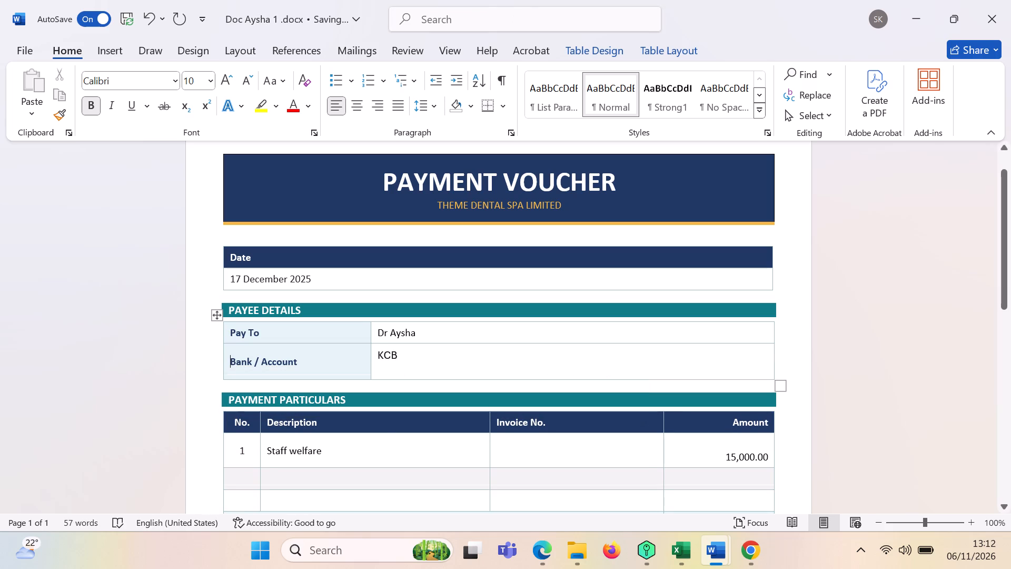
pyautogui.press('BackSpace')
pyautogui.press('BackSpace')
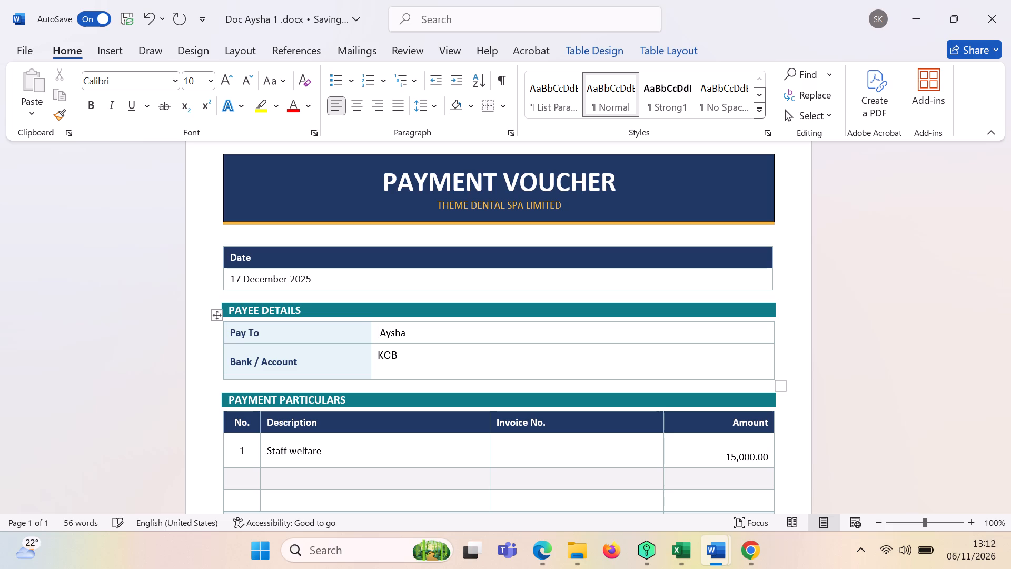
pyautogui.click(411, 340)
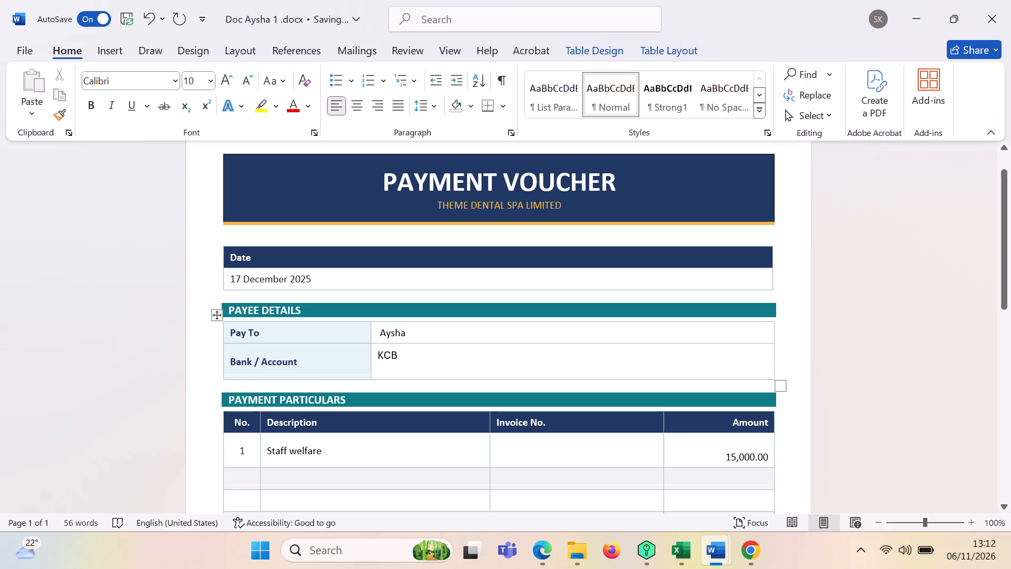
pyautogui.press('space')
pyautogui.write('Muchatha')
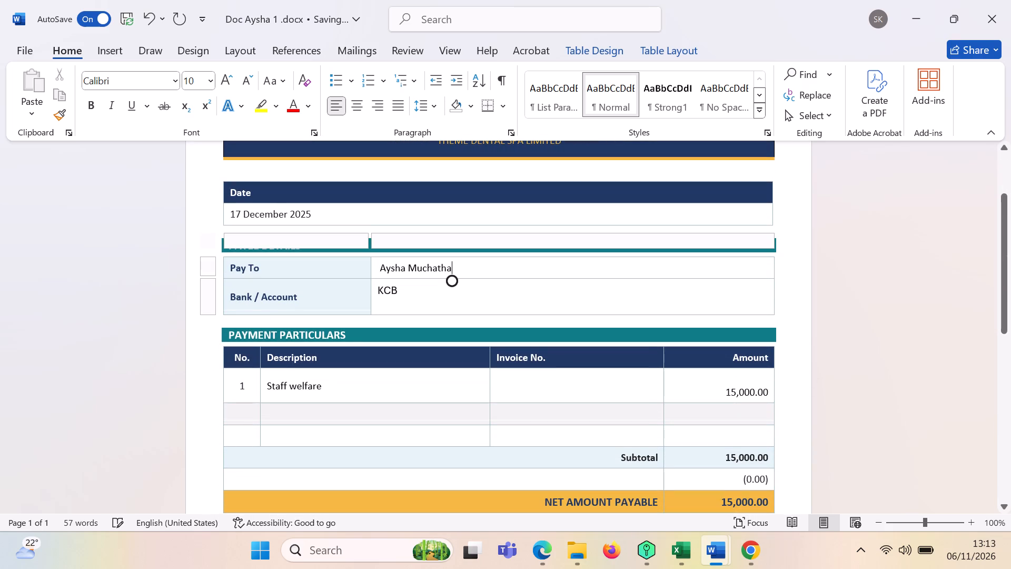
pyautogui.click(129, 18)
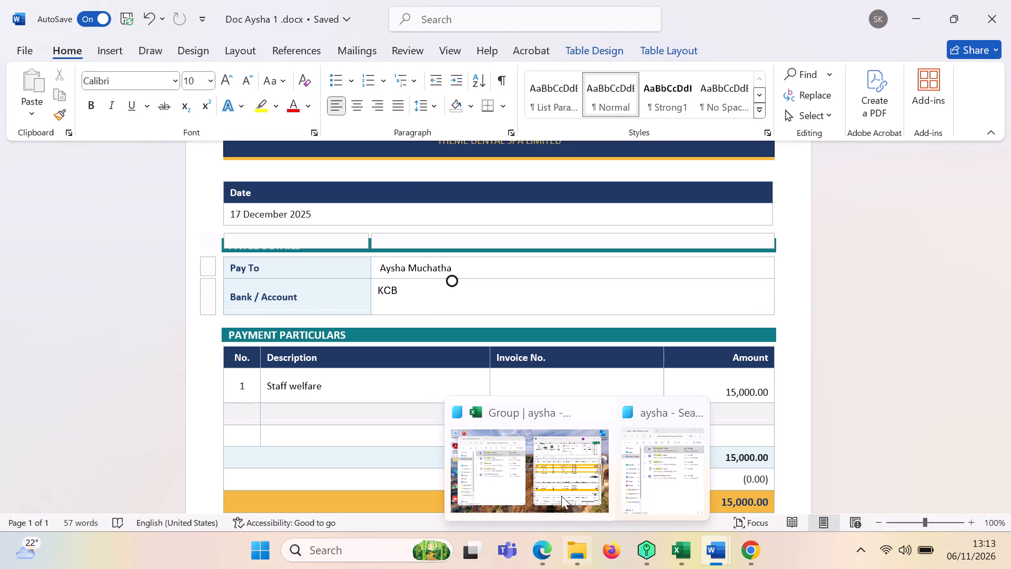
# Switch to File Explorer, search the payment vouchers folder for "noto" and open the Notorization voucher.
pyautogui.click(542, 463)
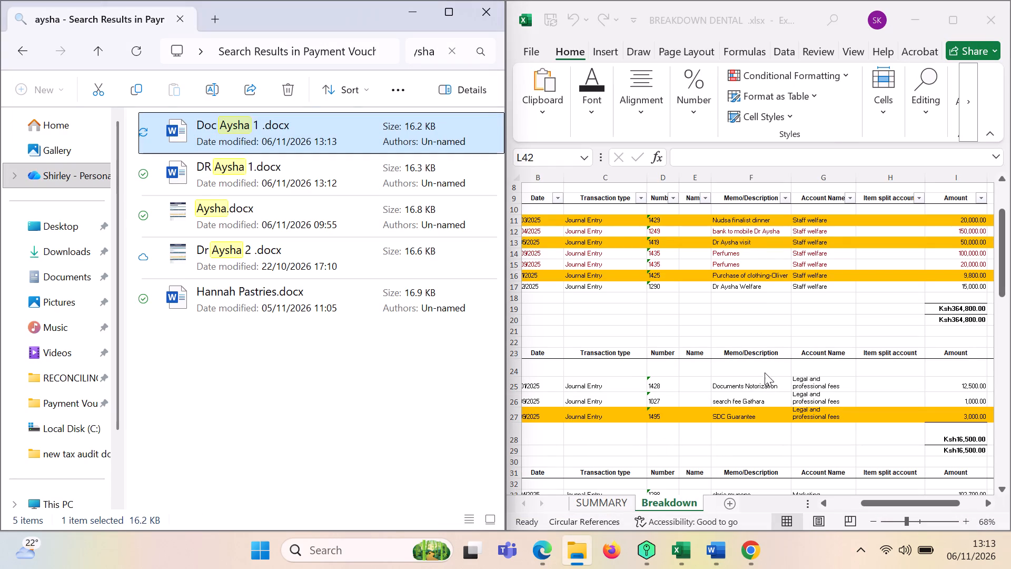
pyautogui.click(439, 52)
pyautogui.press('BackSpace')
pyautogui.press('BackSpace')
pyautogui.press('BackSpace')
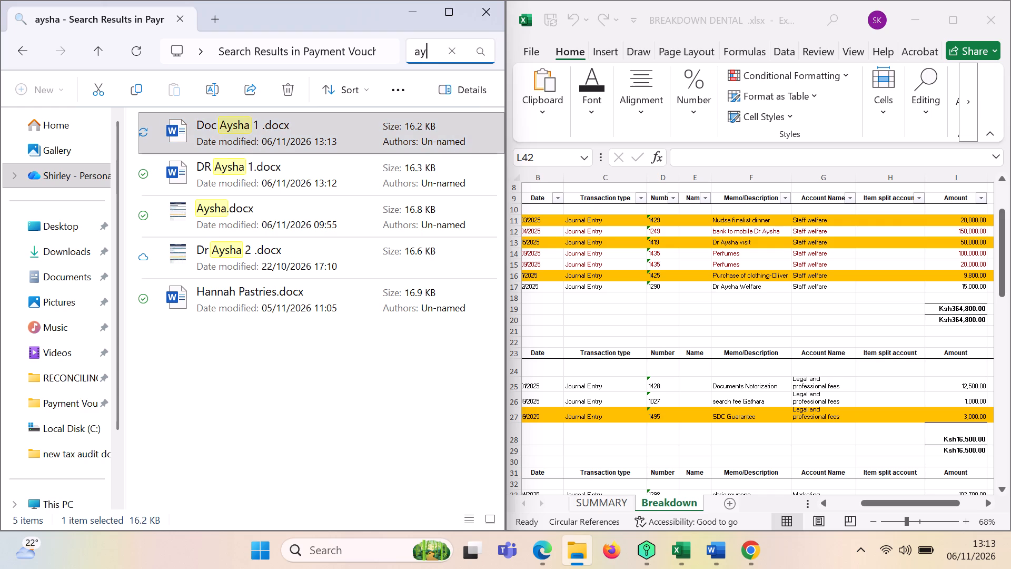
pyautogui.press('BackSpace')
pyautogui.press('BackSpace')
pyautogui.press('BackSpace')
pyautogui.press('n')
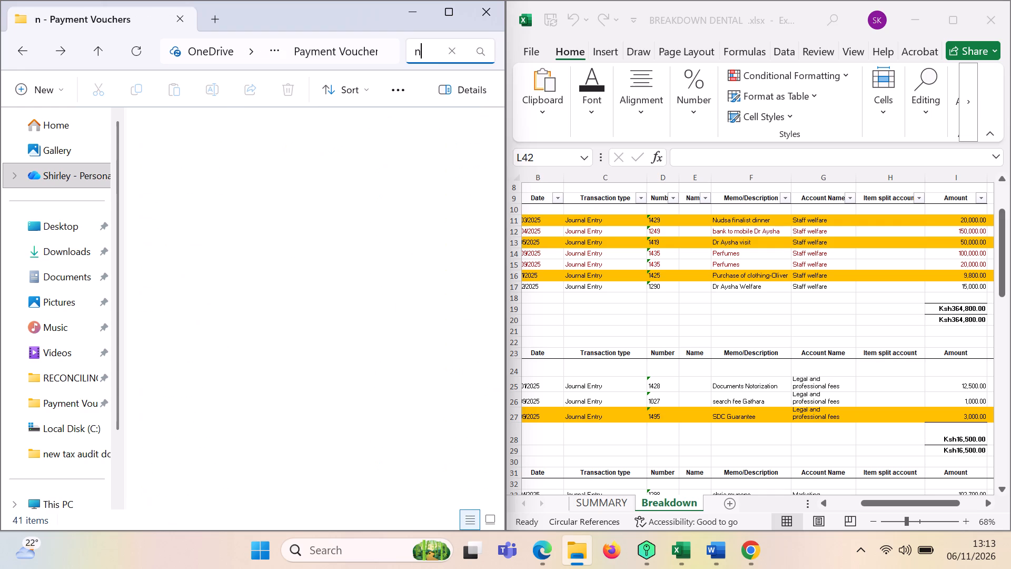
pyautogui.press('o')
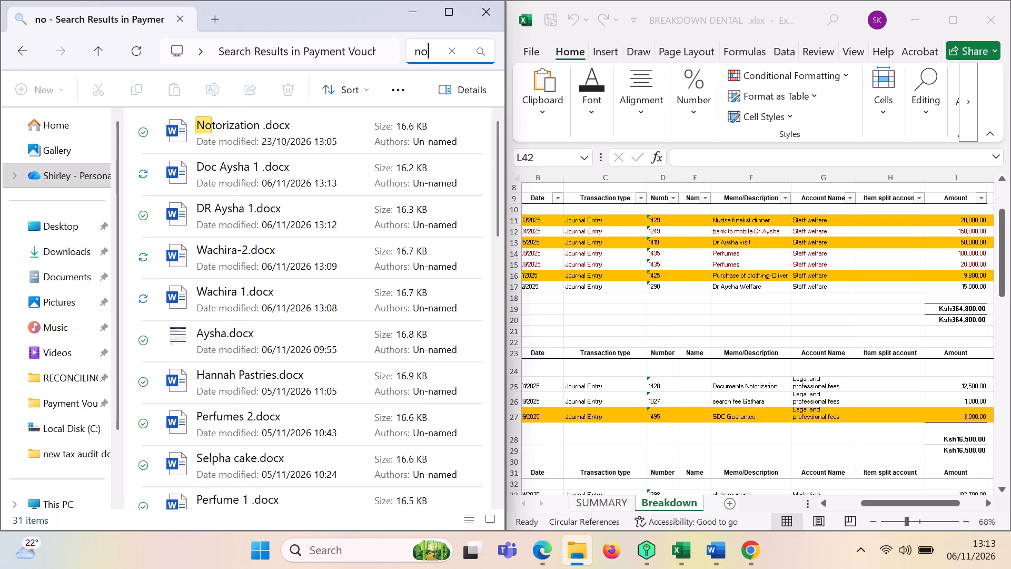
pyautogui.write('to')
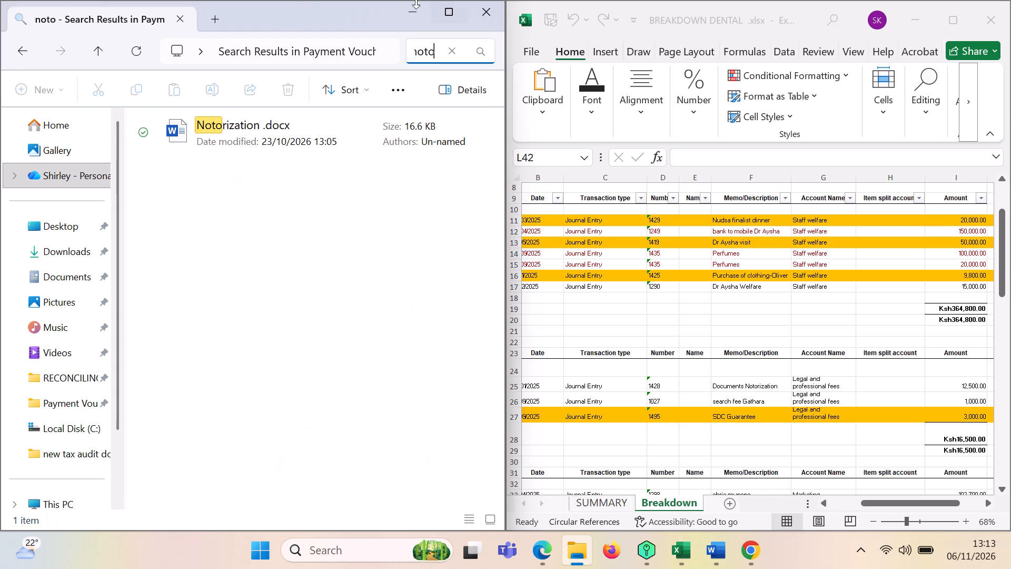
pyautogui.doubleClick(246, 128)
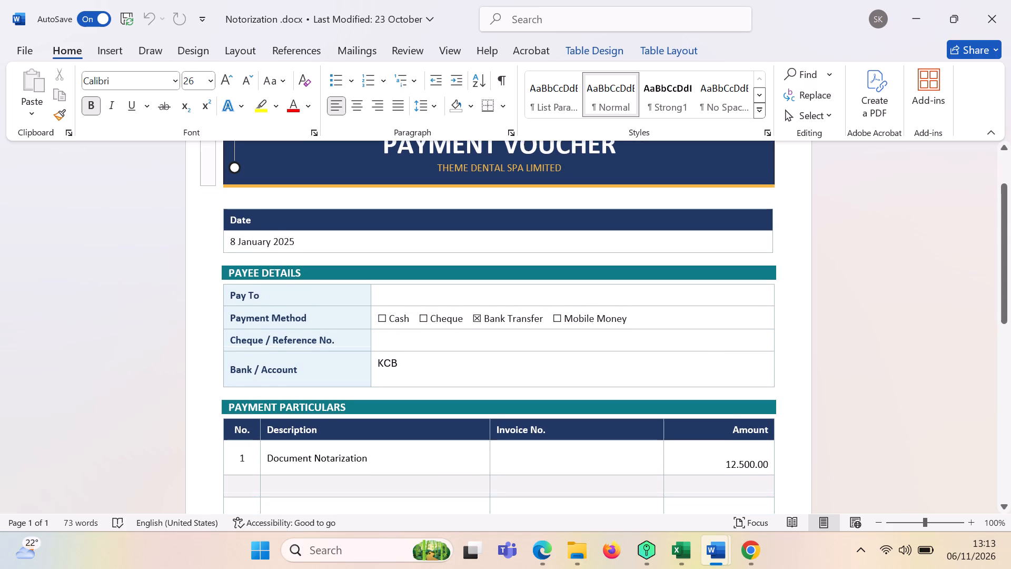
# Delete the Payment Method and Cheque / Reference No. rows from the Notorization voucher's payee details table.
pyautogui.click(220, 320)
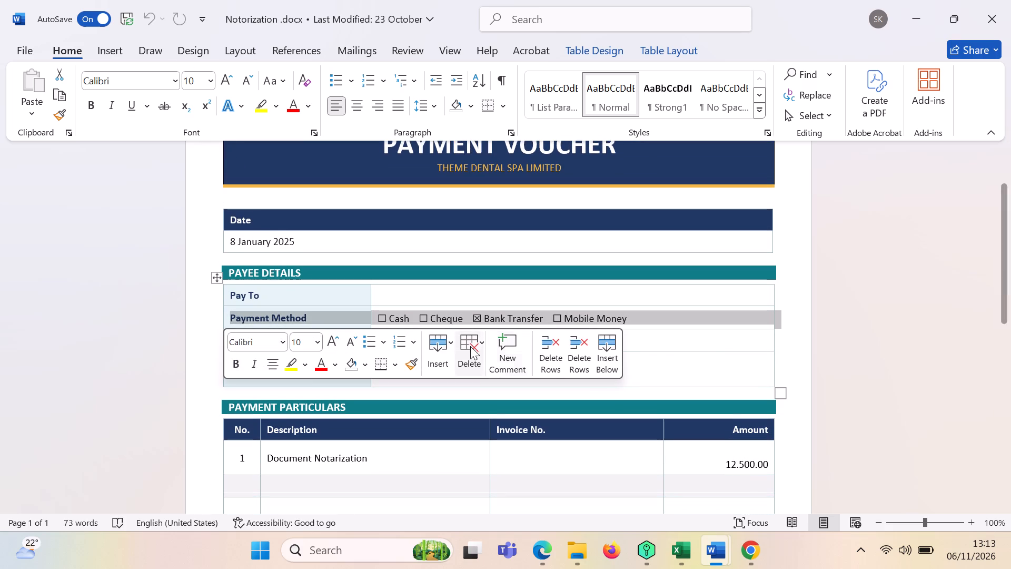
pyautogui.click(475, 353)
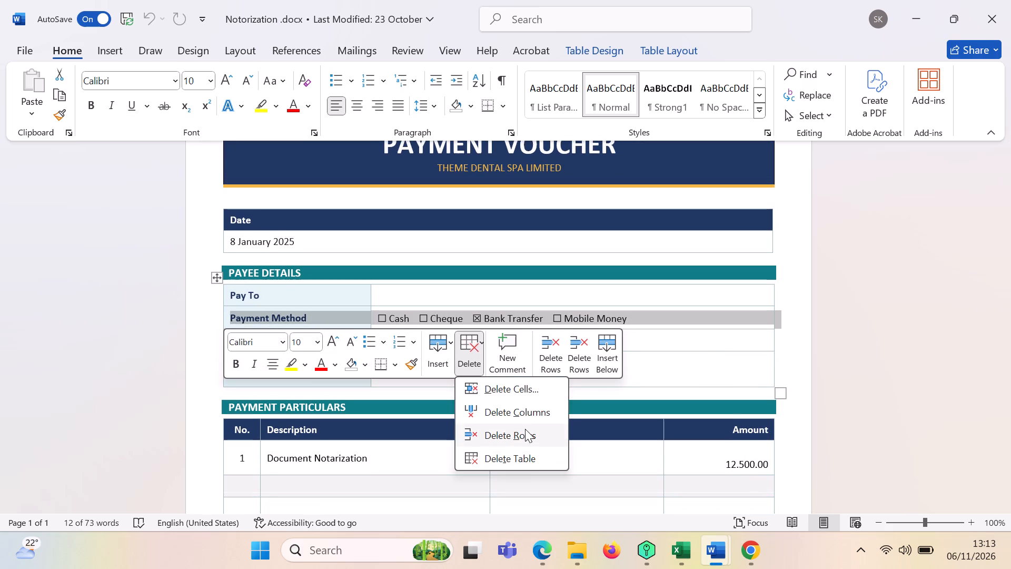
pyautogui.click(532, 436)
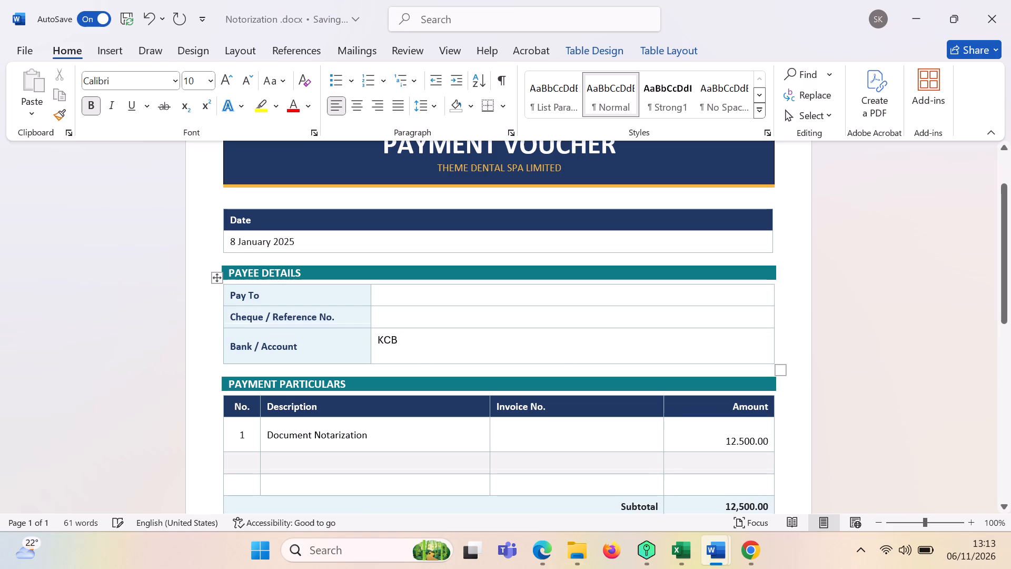
pyautogui.click(215, 318)
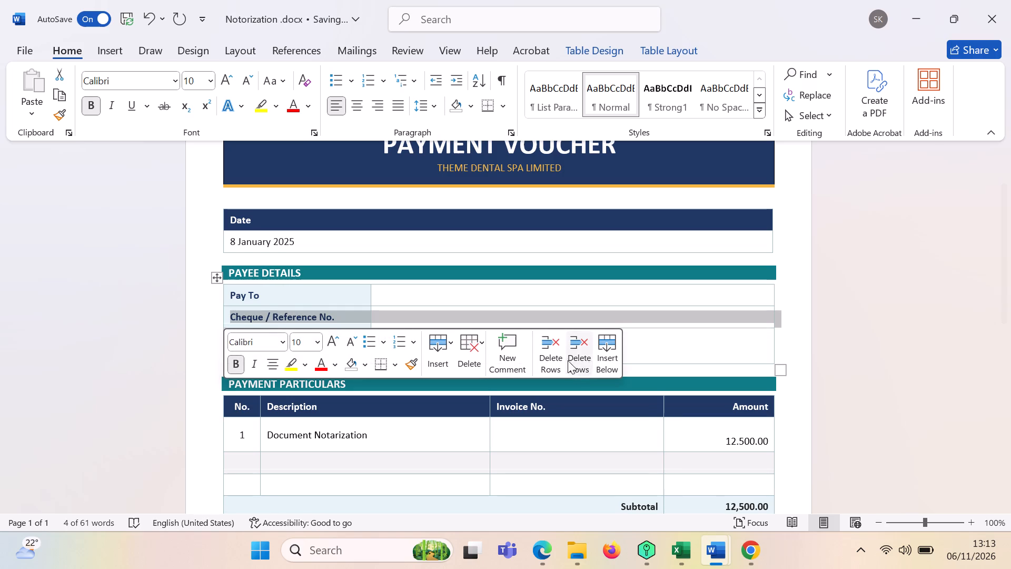
pyautogui.click(578, 346)
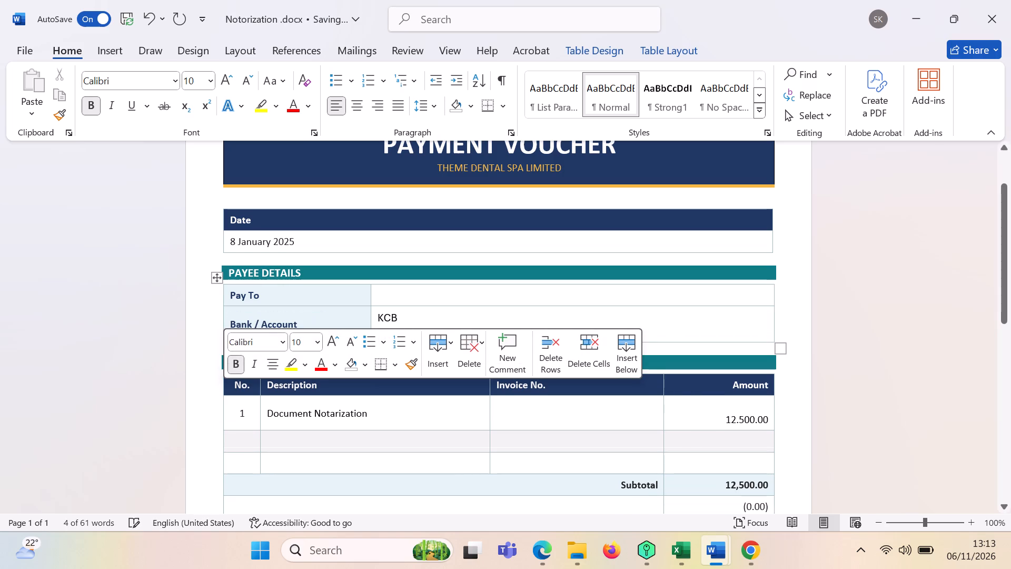
# Enter the payee's full name in the empty Pay To field and save the Notorization voucher.
pyautogui.click(400, 292)
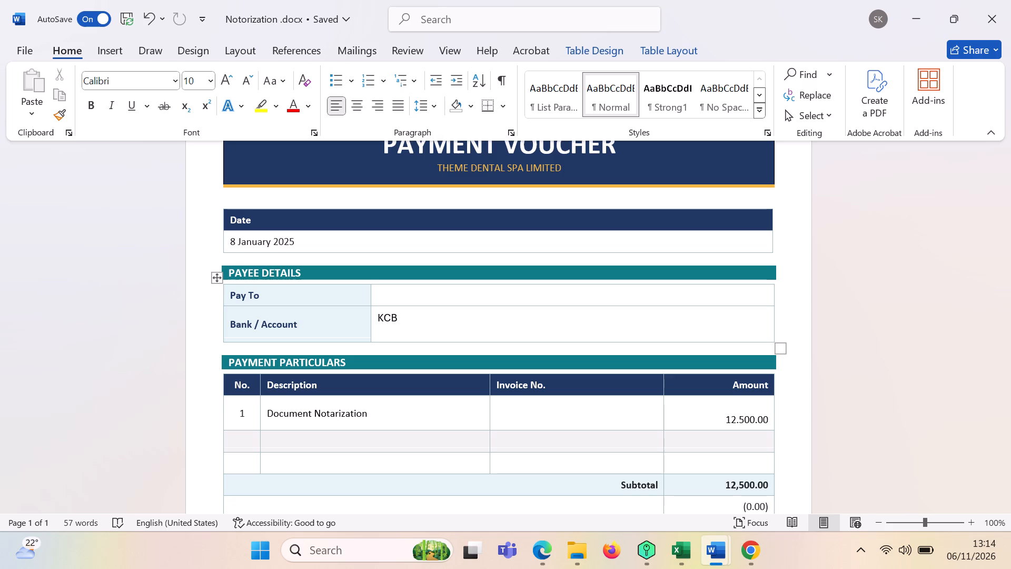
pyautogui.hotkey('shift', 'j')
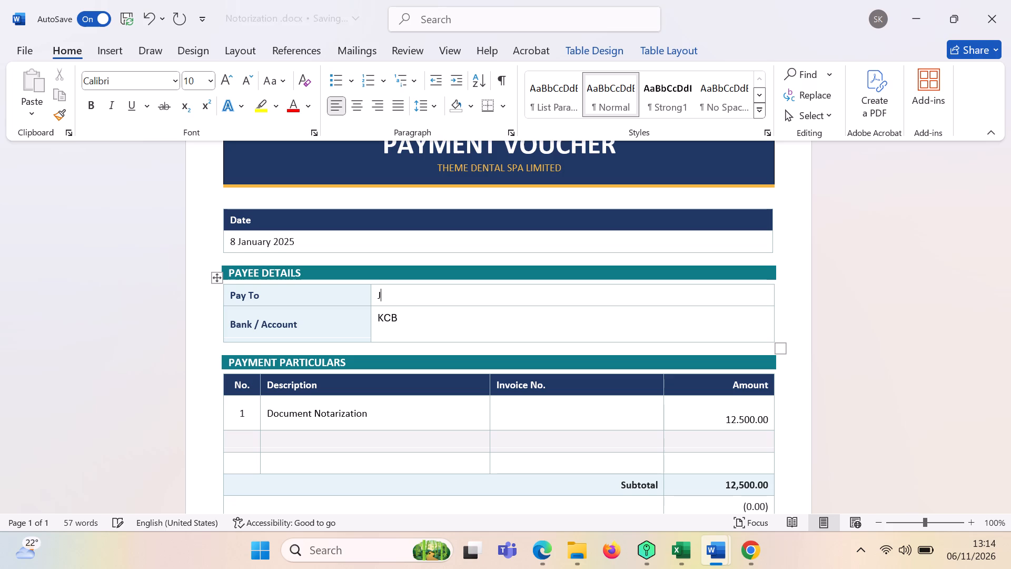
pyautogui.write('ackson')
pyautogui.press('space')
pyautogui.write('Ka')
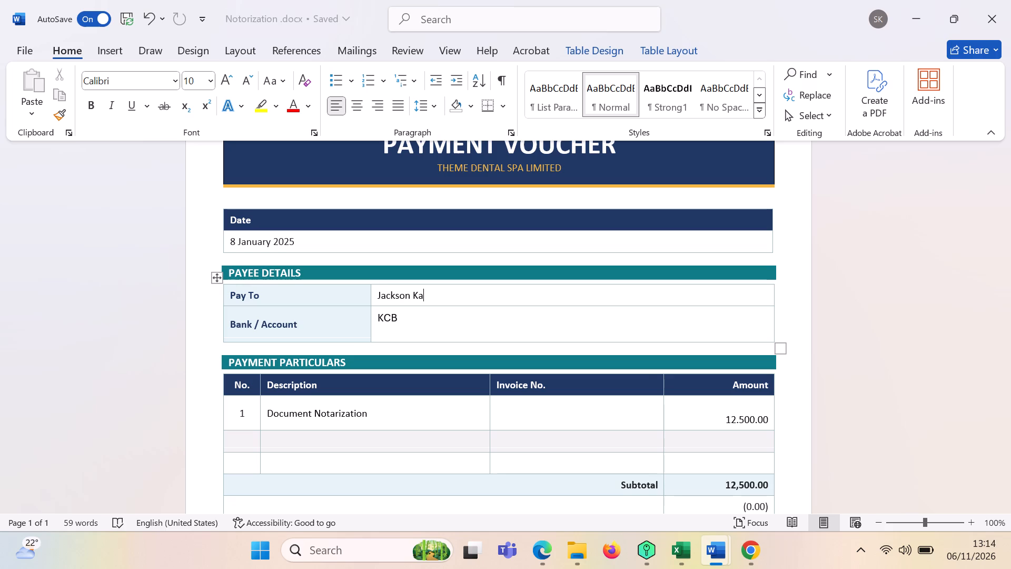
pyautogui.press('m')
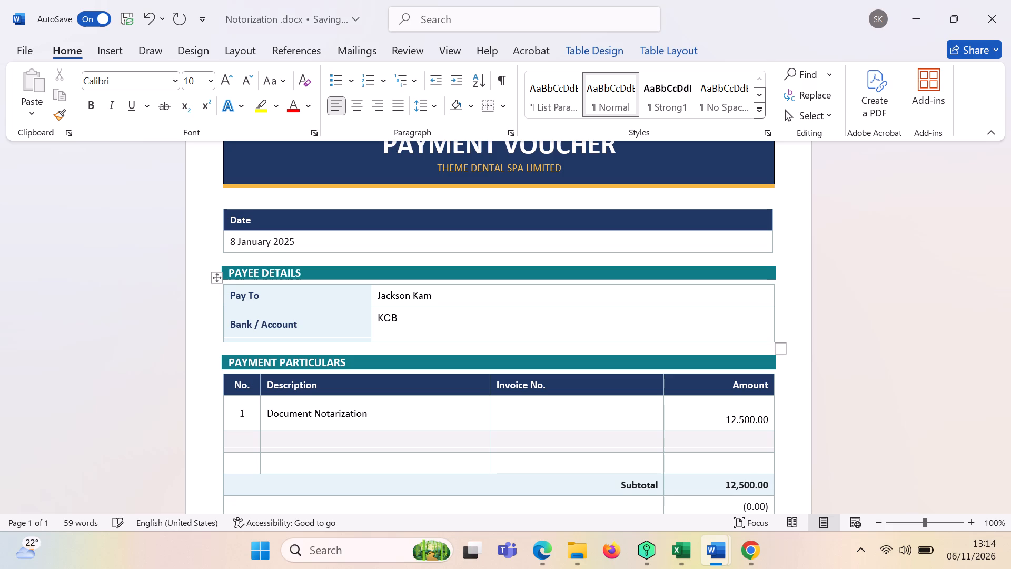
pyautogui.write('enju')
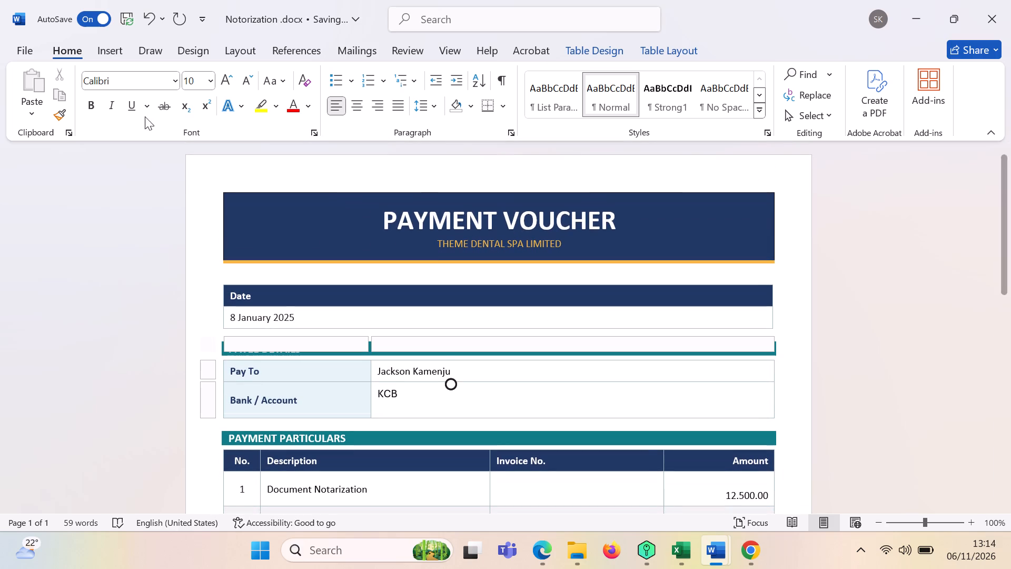
pyautogui.click(127, 20)
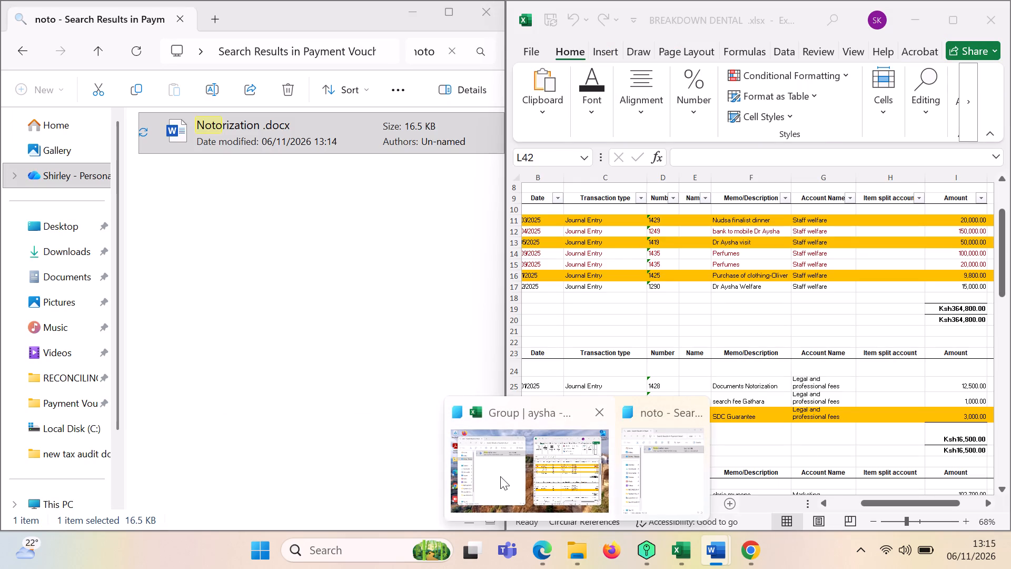
pyautogui.click(500, 476)
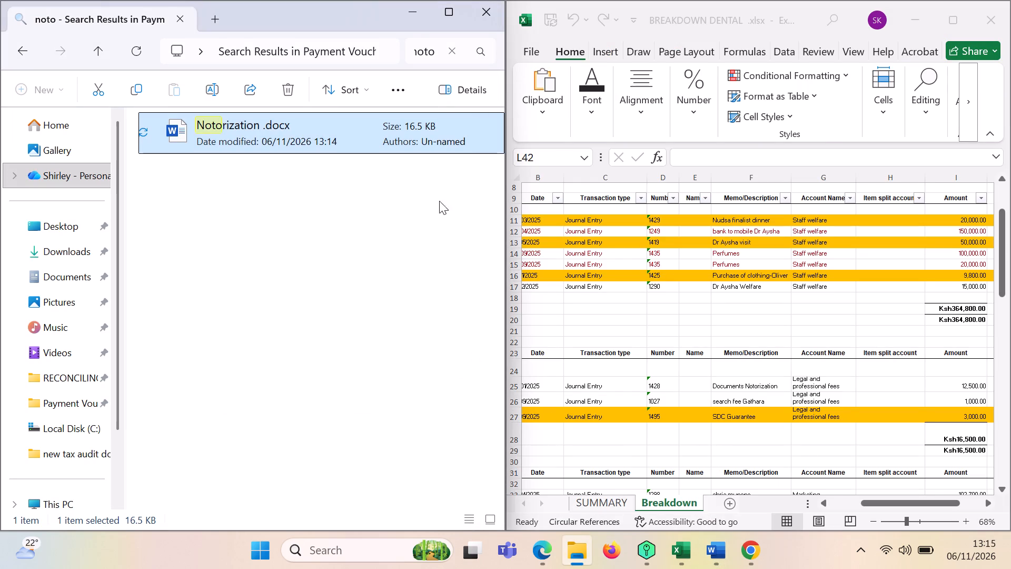
pyautogui.click(435, 54)
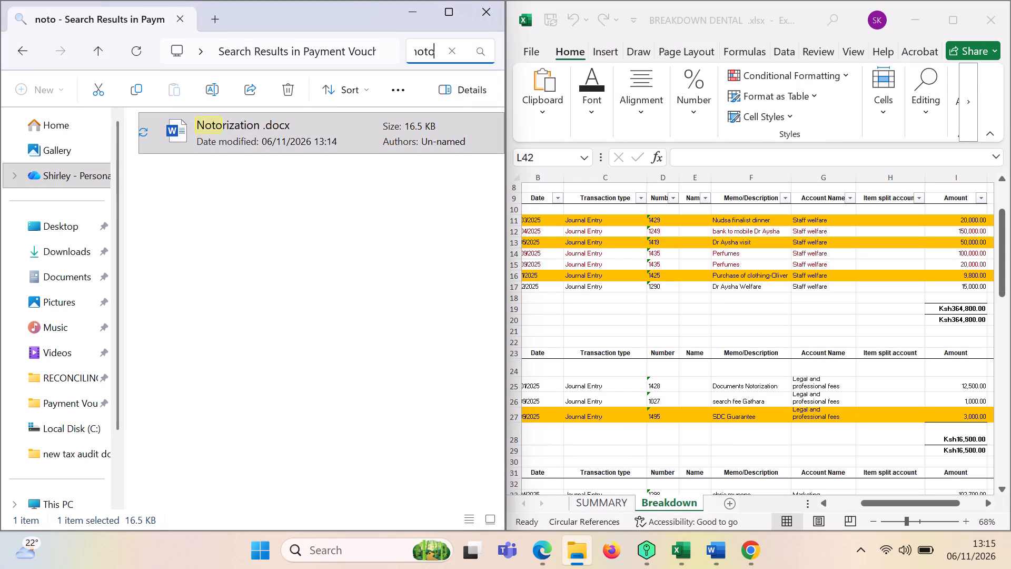
pyautogui.press('BackSpace')
pyautogui.press('BackSpace')
pyautogui.press('BackSpace')
pyautogui.press('BackSpace')
pyautogui.press('BackSpace')
pyautogui.press('BackSpace')
pyautogui.press('BackSpace')
pyautogui.press('BackSpace')
pyautogui.press('BackSpace')
pyautogui.press('BackSpace')
pyautogui.press('BackSpace')
pyautogui.press('BackSpace')
pyautogui.press('BackSpace')
pyautogui.press('BackSpace')
pyautogui.press('BackSpace')
pyautogui.press('BackSpace')
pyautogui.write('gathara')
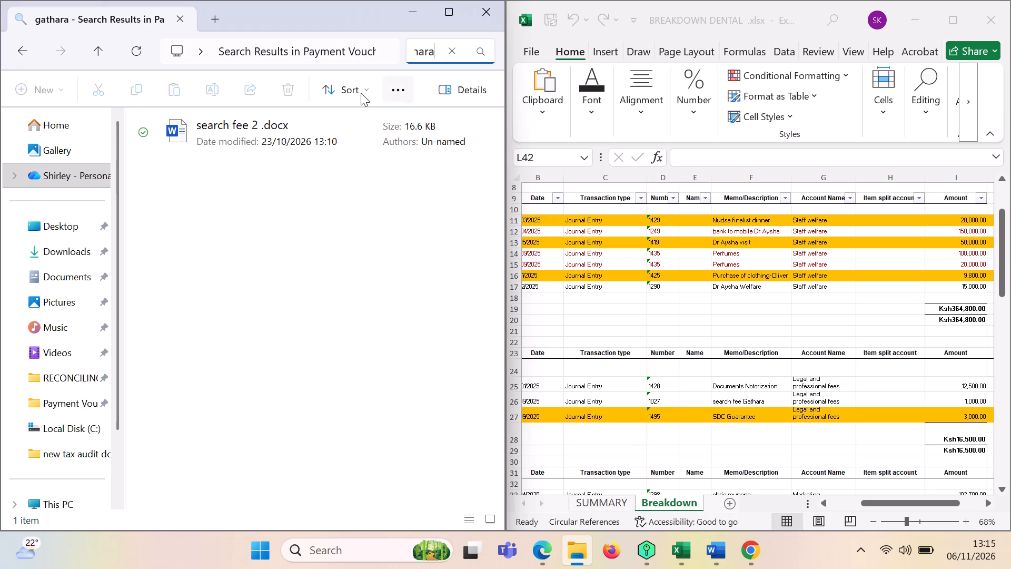
pyautogui.doubleClick(278, 142)
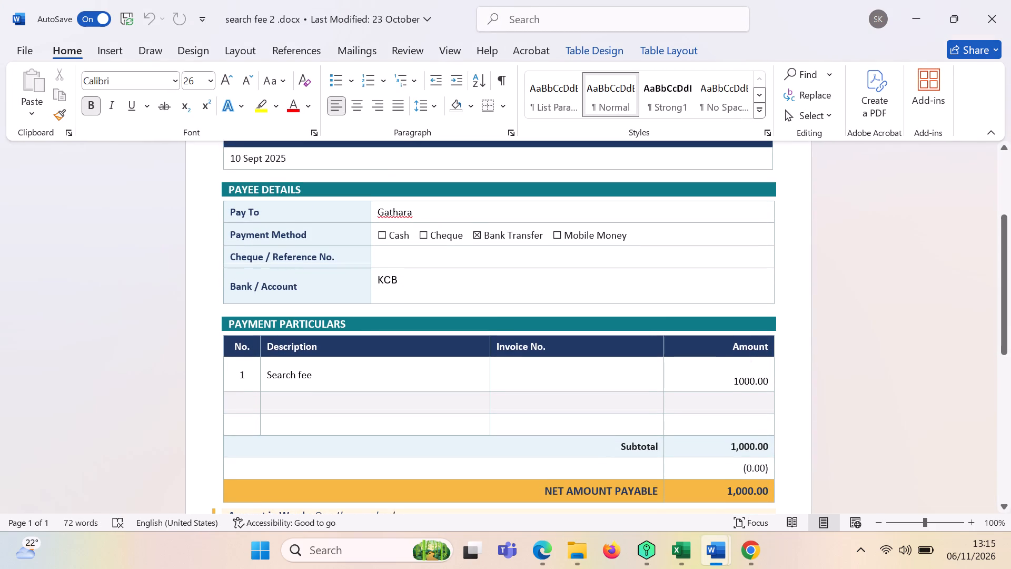
# Replace the Pay To entry in the search fee 2 voucher's payee details with "Gathara Mahinda & Co Adovocates".
pyautogui.click(415, 215)
pyautogui.press('BackSpace')
pyautogui.press('BackSpace')
pyautogui.press('BackSpace')
pyautogui.press('BackSpace')
pyautogui.press('BackSpace')
pyautogui.press('BackSpace')
pyautogui.press('BackSpace')
pyautogui.press('BackSpace')
pyautogui.press('BackSpace')
pyautogui.press('BackSpace')
pyautogui.press('BackSpace')
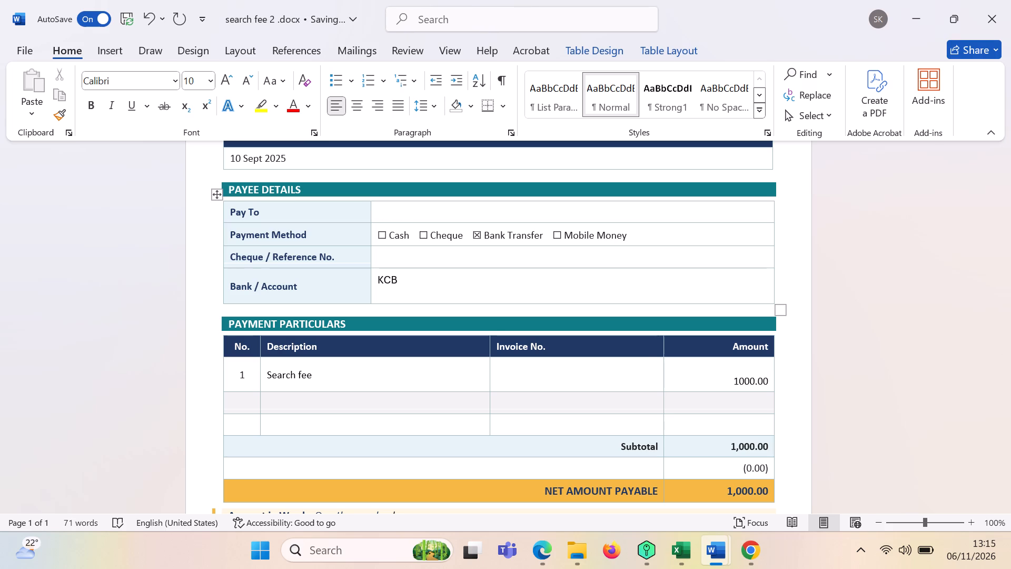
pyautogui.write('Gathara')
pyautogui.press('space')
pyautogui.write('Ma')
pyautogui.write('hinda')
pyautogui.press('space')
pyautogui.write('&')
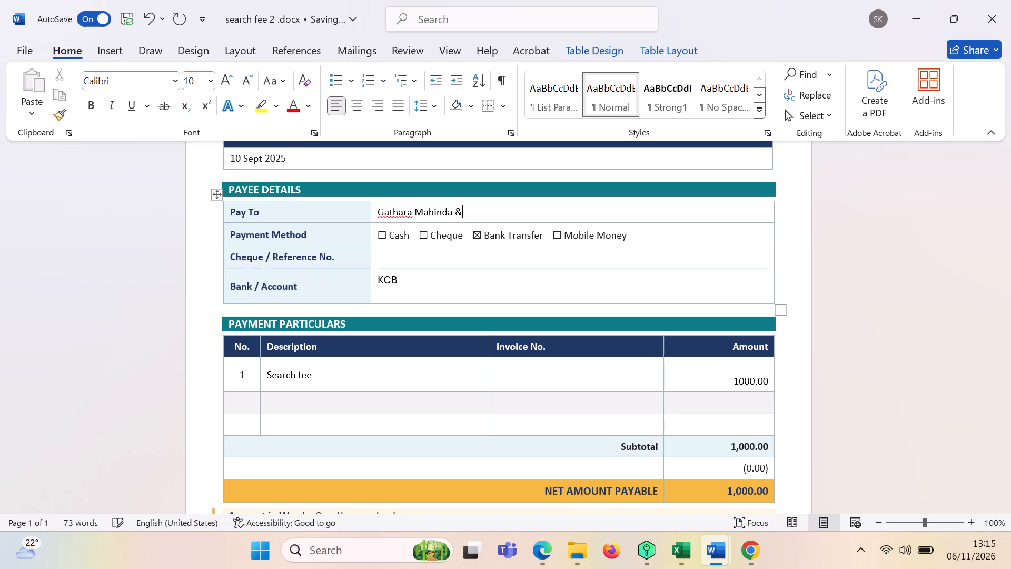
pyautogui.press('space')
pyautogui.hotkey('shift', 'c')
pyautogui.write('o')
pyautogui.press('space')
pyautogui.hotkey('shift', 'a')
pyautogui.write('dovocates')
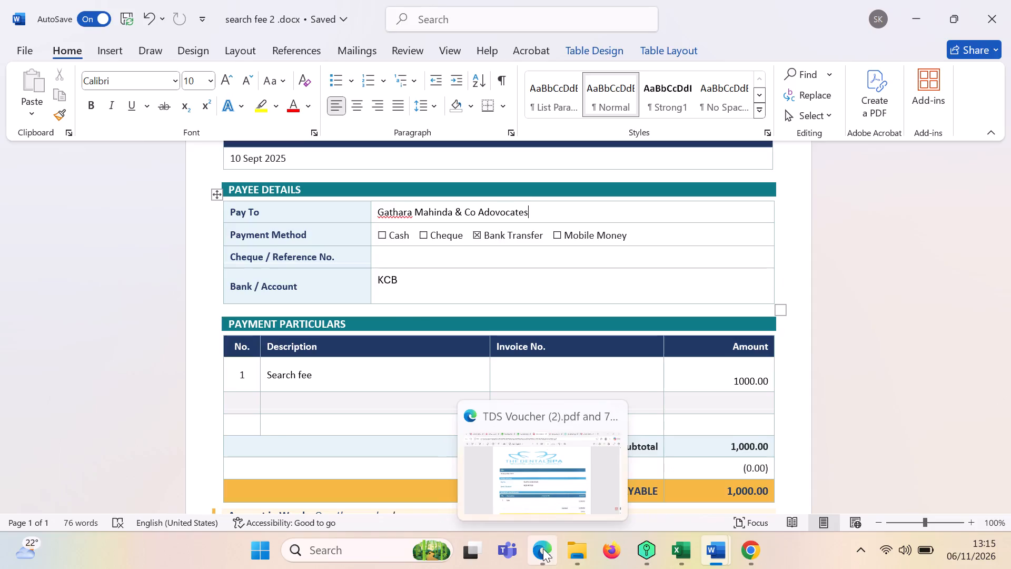
# Check the firm's name in the TDS Voucher (2) PDF in Edge and correct Pay To to "Gathara Mahinda & Co. Advocates".
pyautogui.click(548, 493)
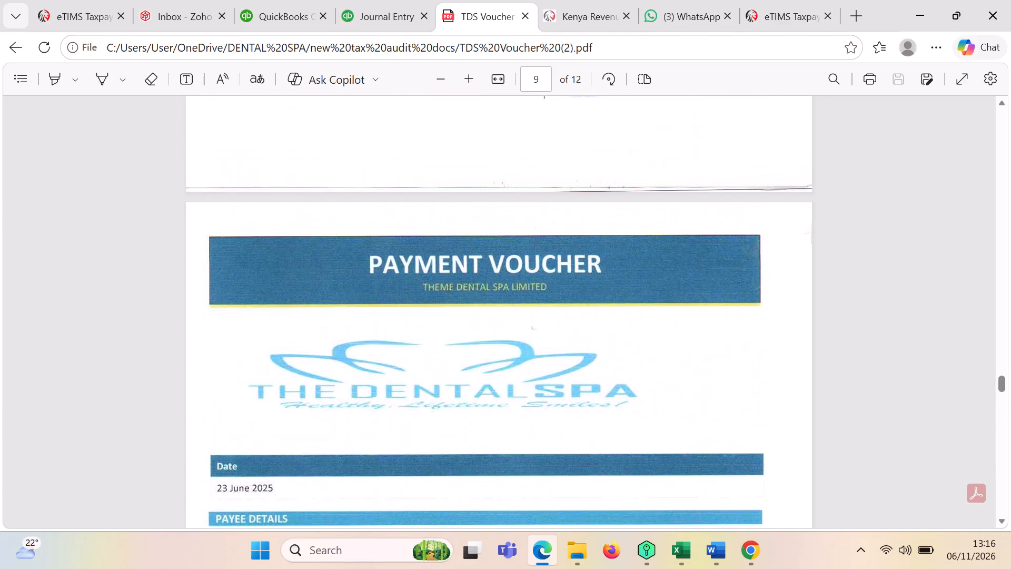
pyautogui.click(915, 11)
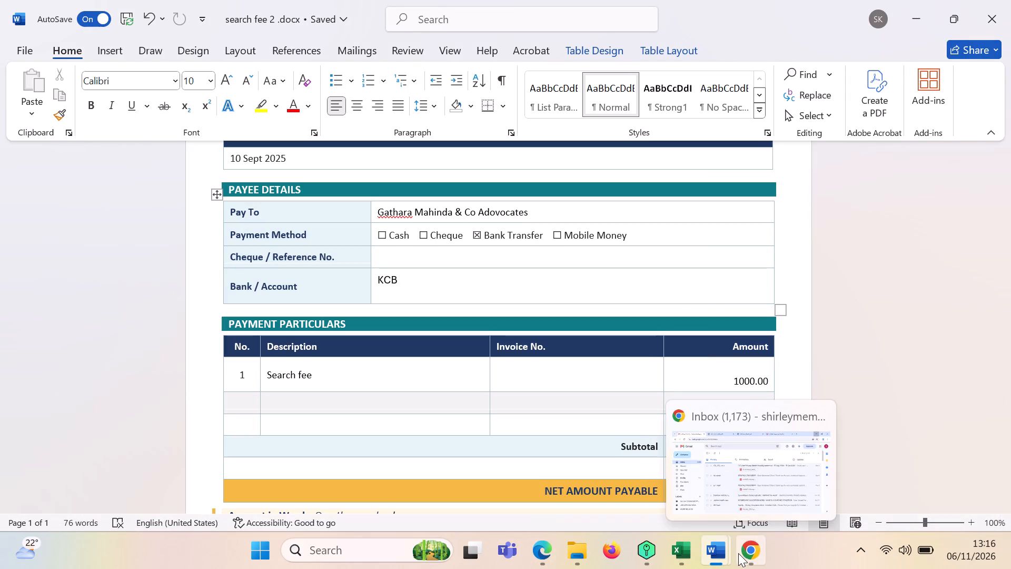
pyautogui.click(542, 486)
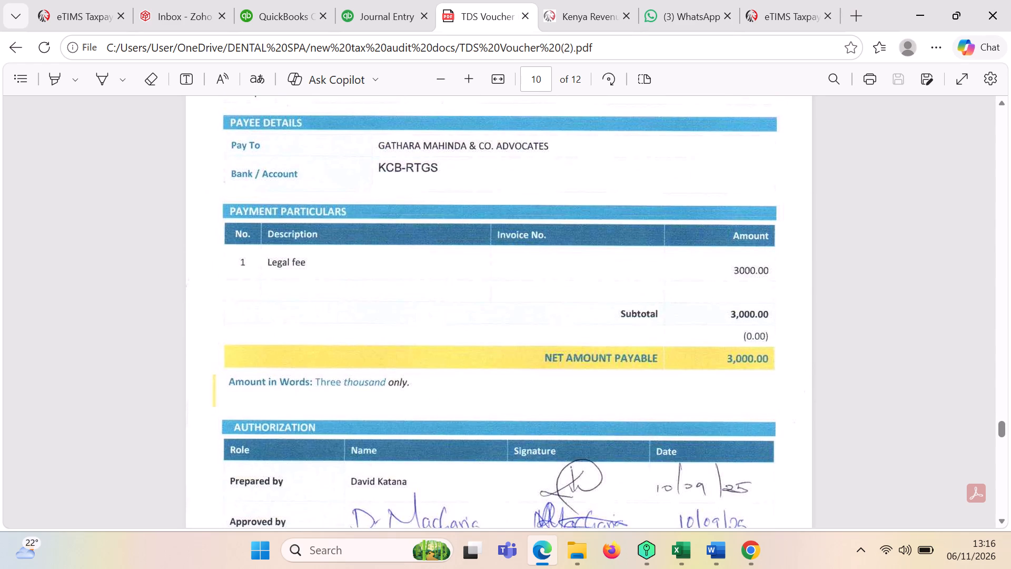
pyautogui.click(919, 8)
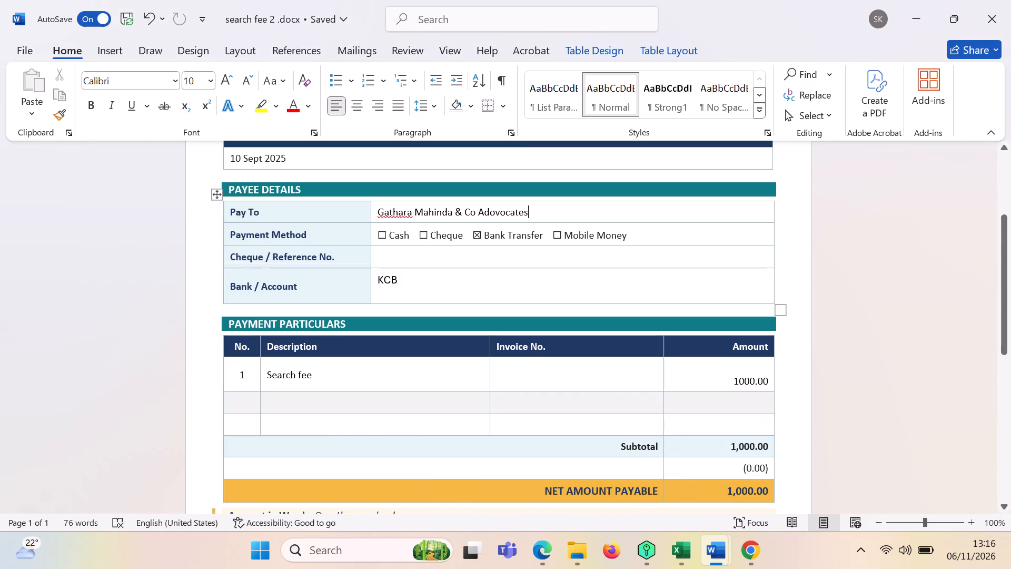
pyautogui.click(477, 215)
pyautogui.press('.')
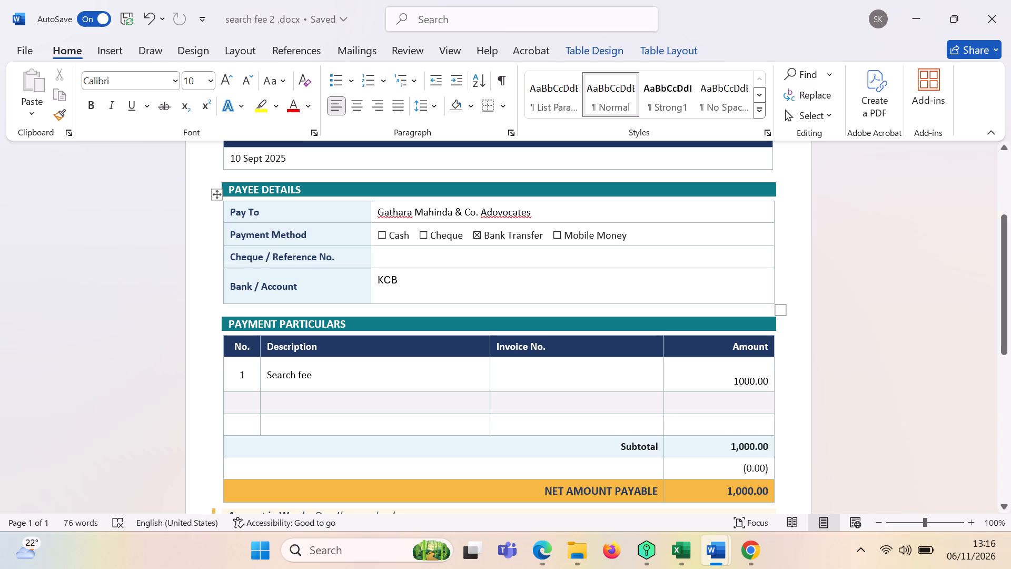
pyautogui.click(497, 214)
pyautogui.press('BackSpace')
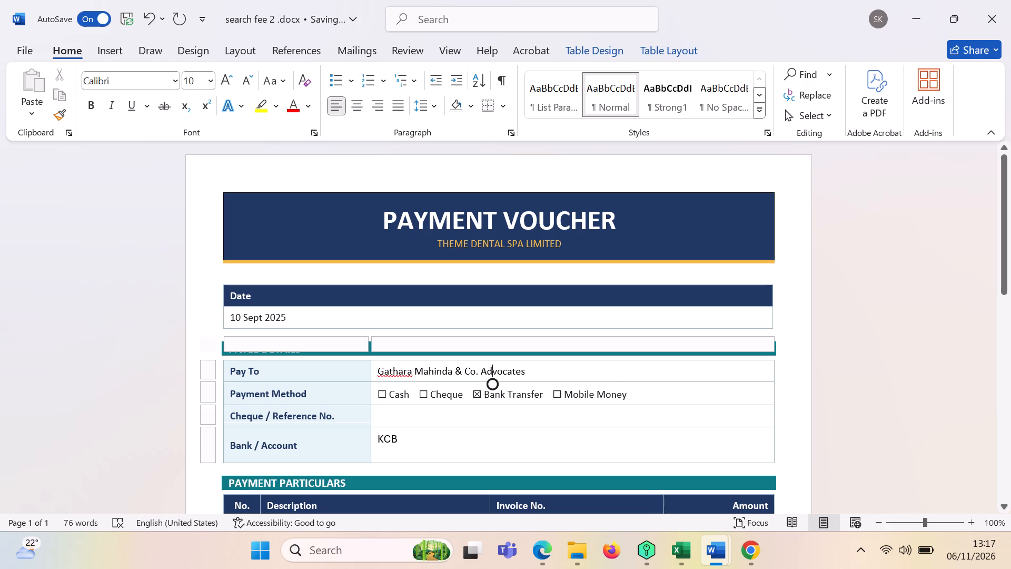
# Delete the Payment Method and Cheque / Reference No. rows from the payee details table and save the search fee 2 voucher.
pyautogui.click(696, 396)
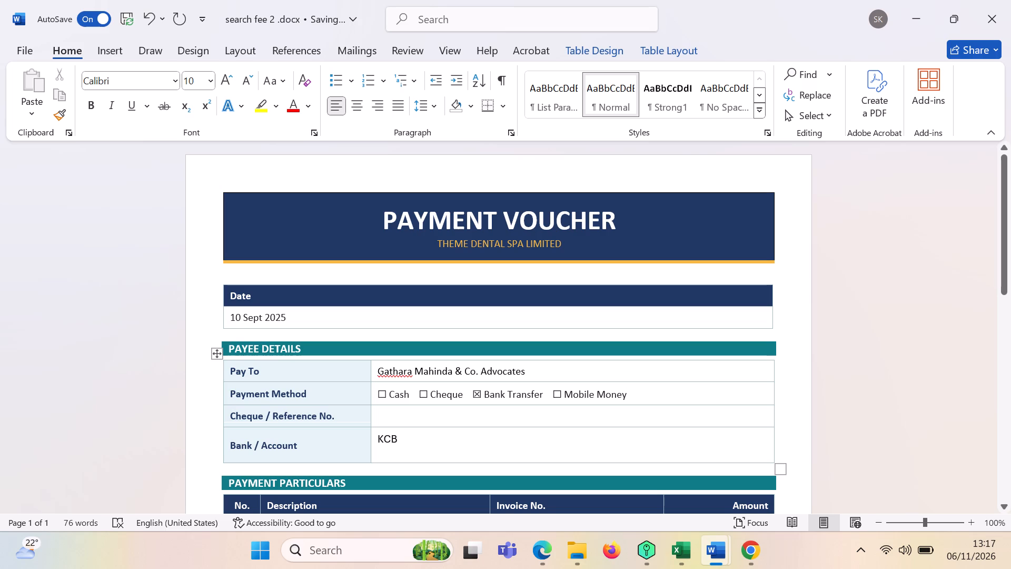
pyautogui.click(217, 396)
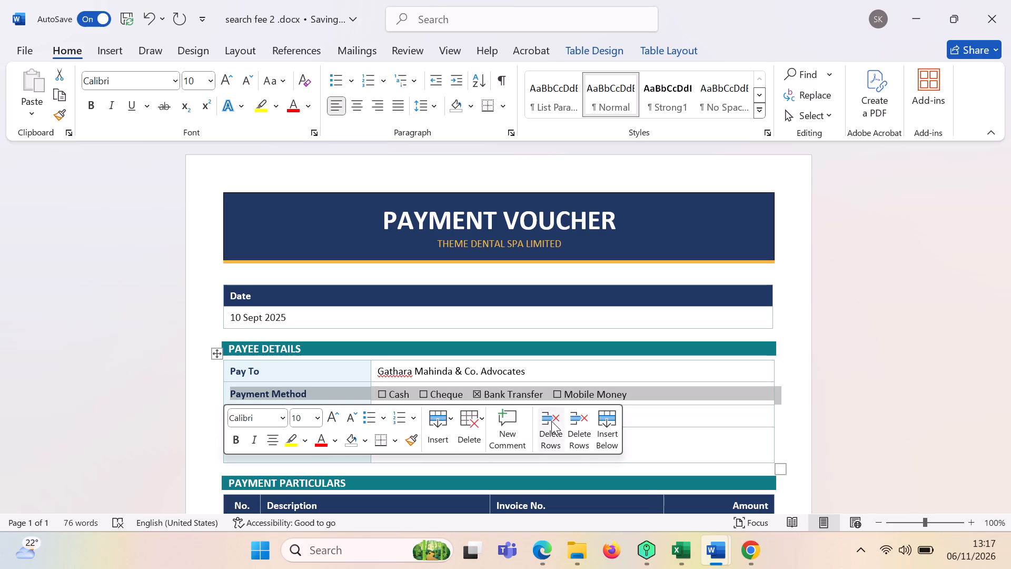
pyautogui.click(577, 418)
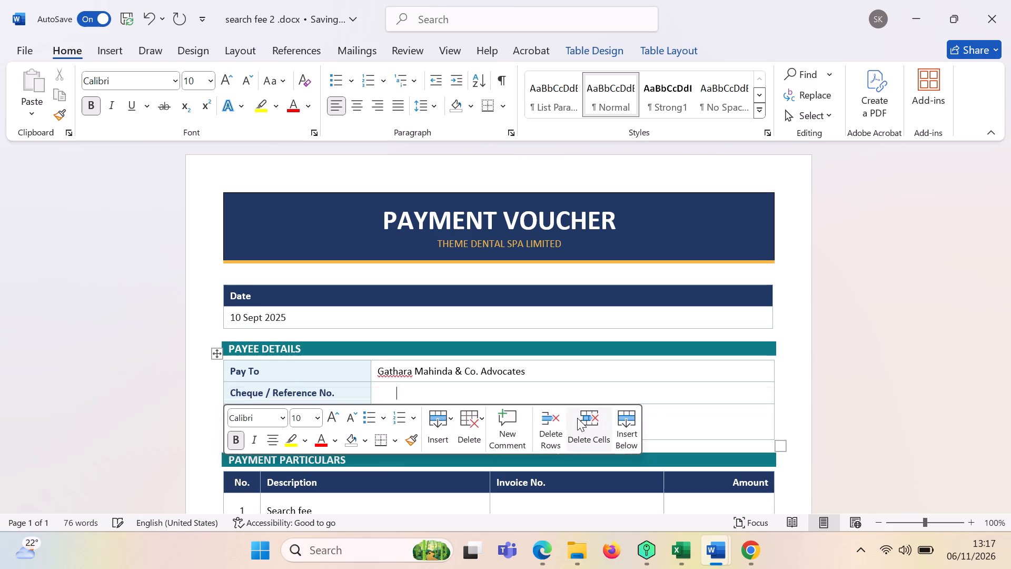
pyautogui.click(220, 394)
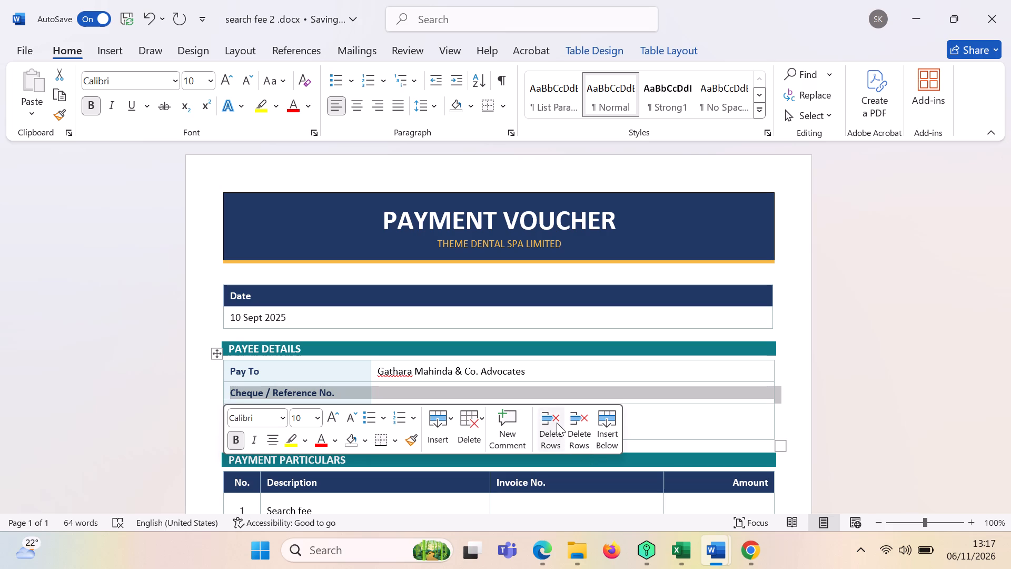
pyautogui.click(557, 423)
pyautogui.click(726, 409)
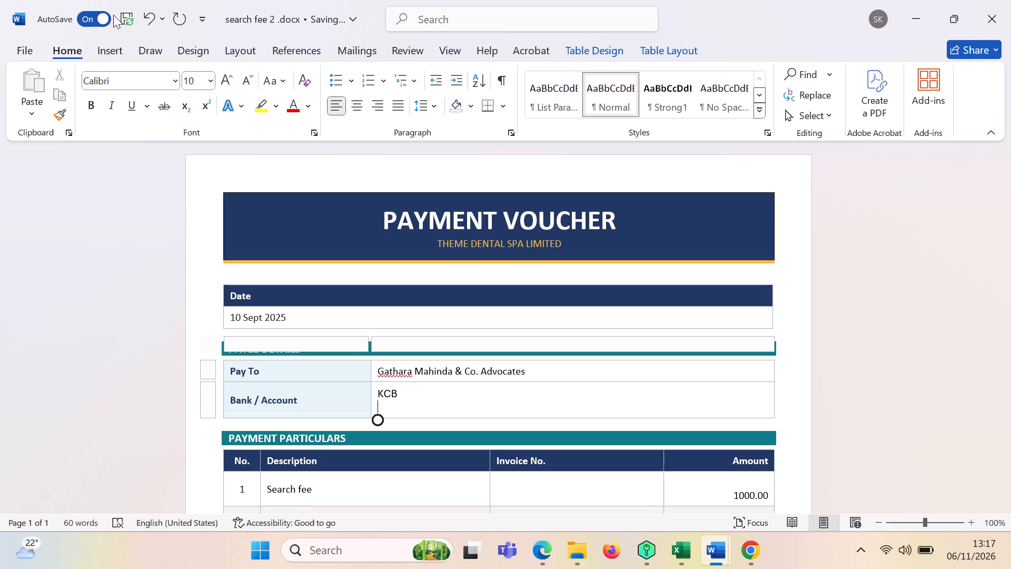
pyautogui.click(121, 15)
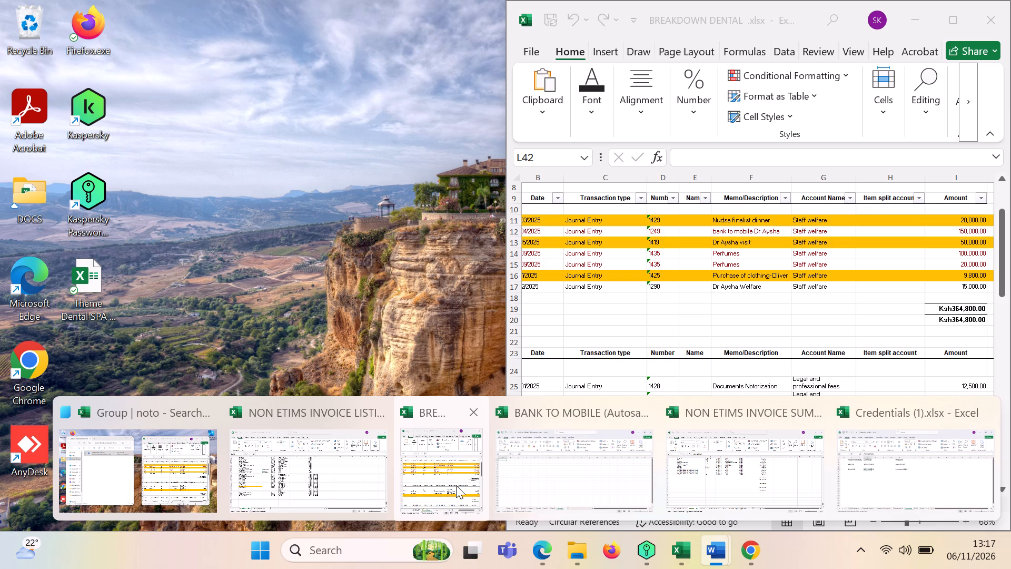
# Switch to the BREAKDOWN DENTAL workbook, examine the meals and entertainment entries, and search the computer for "clint".
pyautogui.click(456, 485)
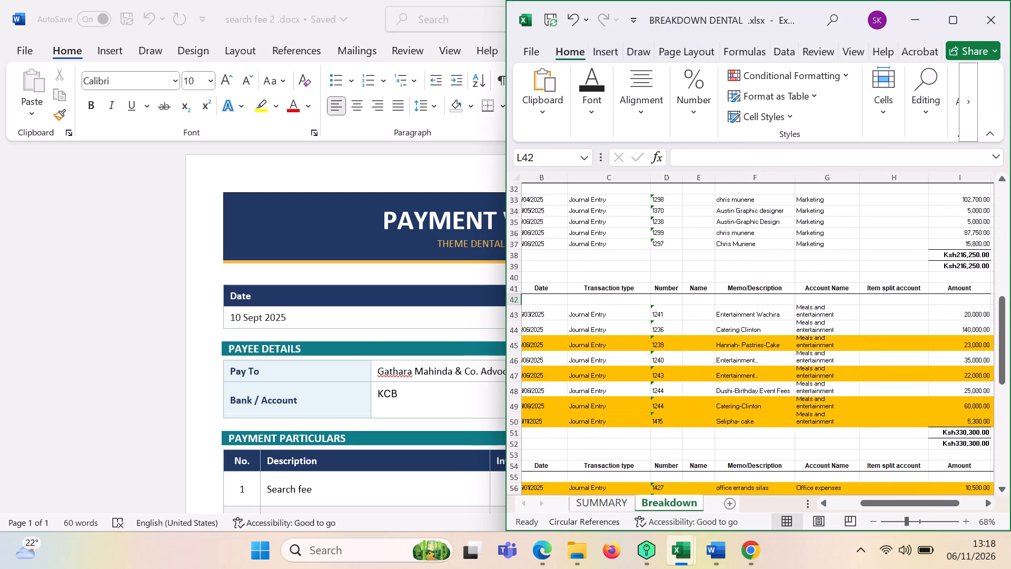
pyautogui.click(339, 554)
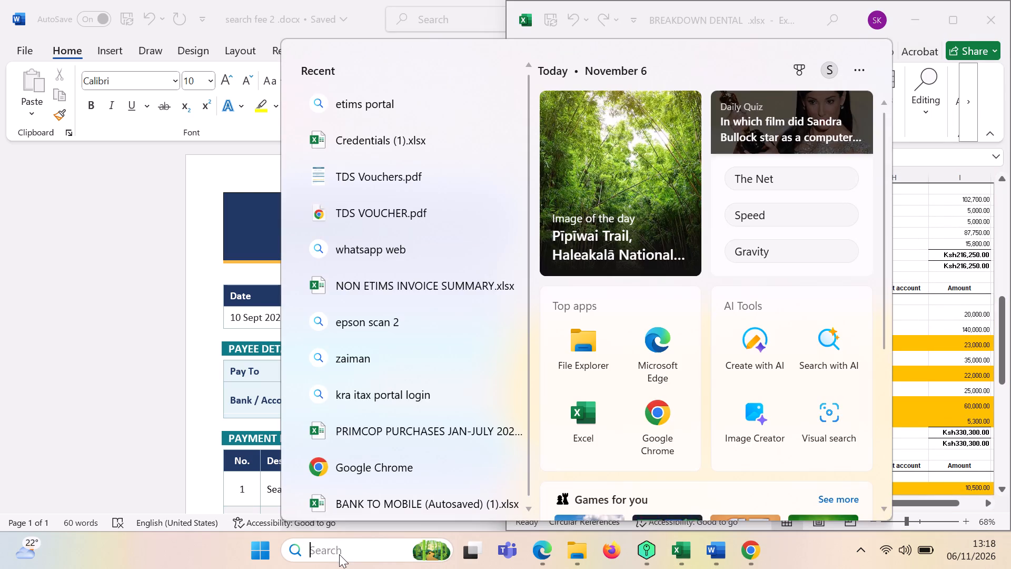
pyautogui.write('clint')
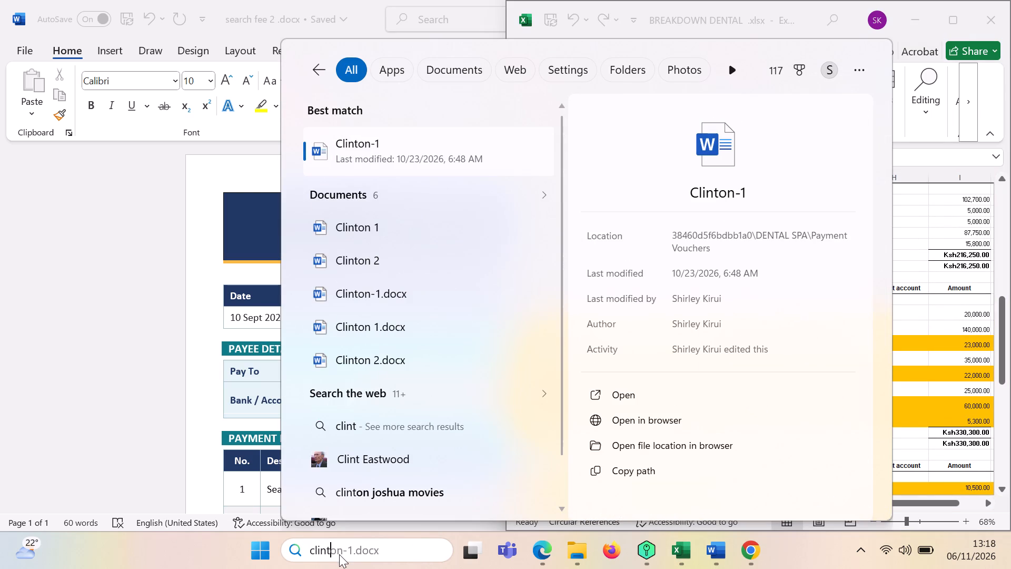
pyautogui.click(102, 331)
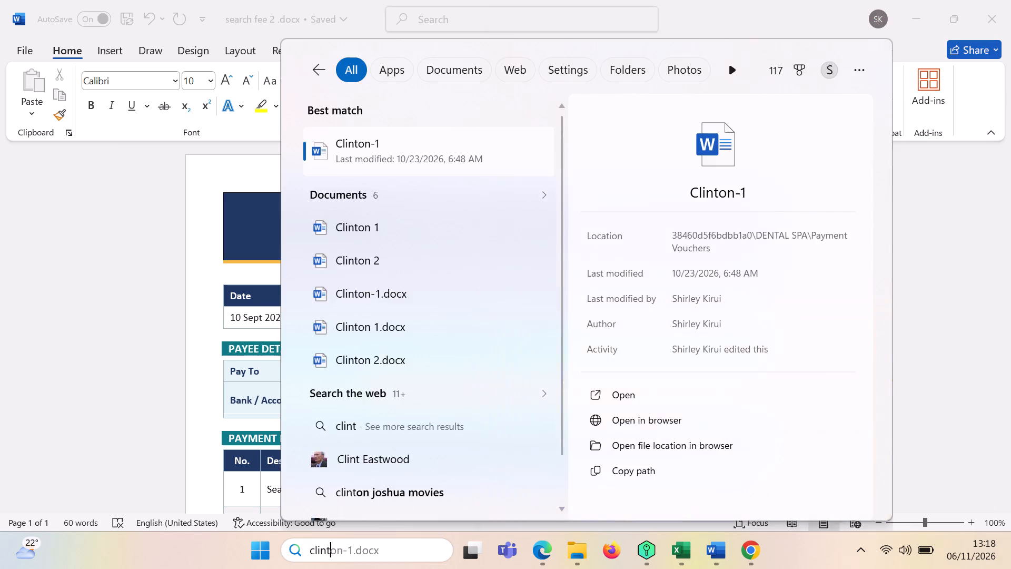
# Switch to the open Perfumes 2 voucher in Word and save it.
pyautogui.click(712, 555)
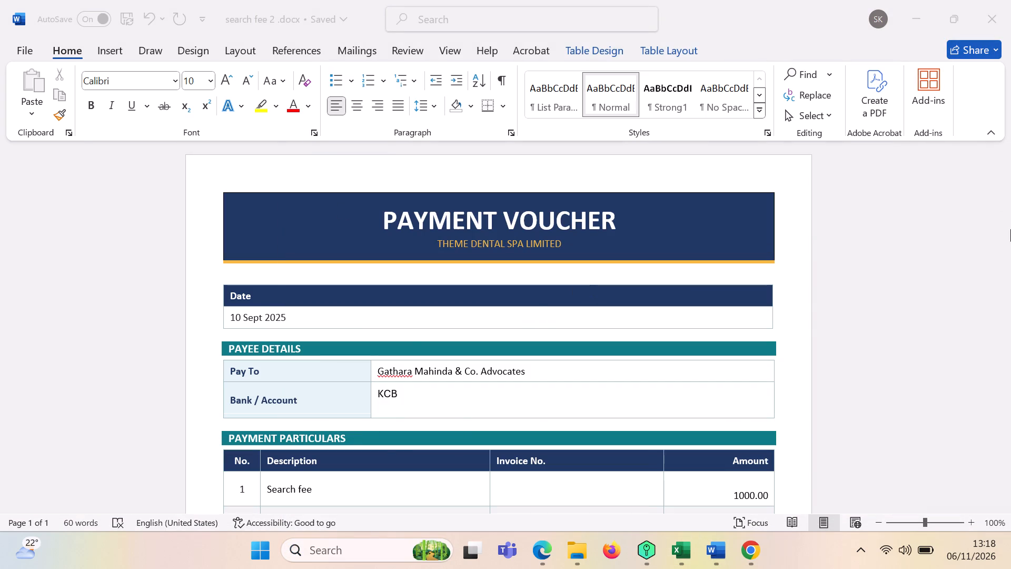
pyautogui.click(909, 254)
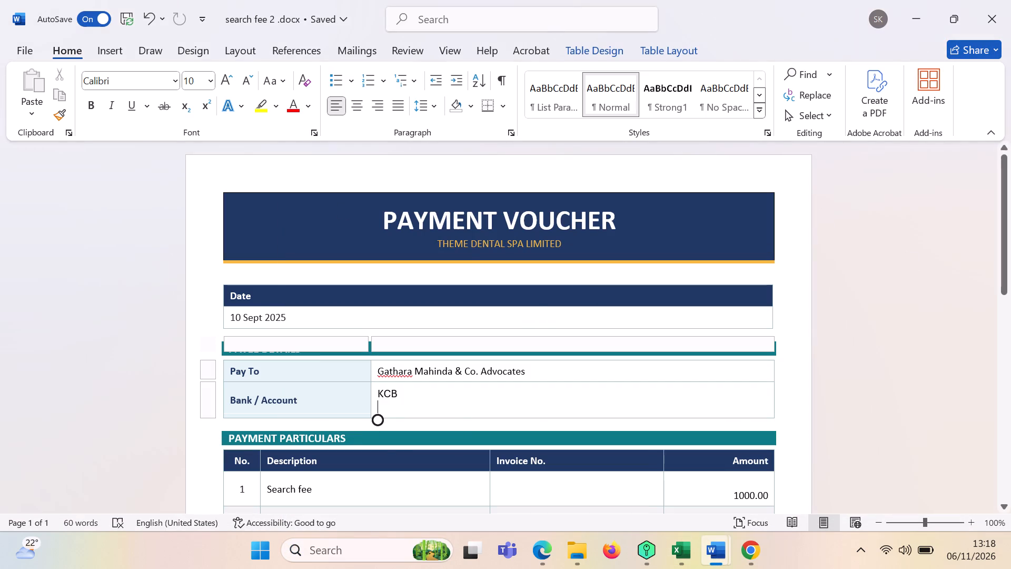
pyautogui.click(73, 310)
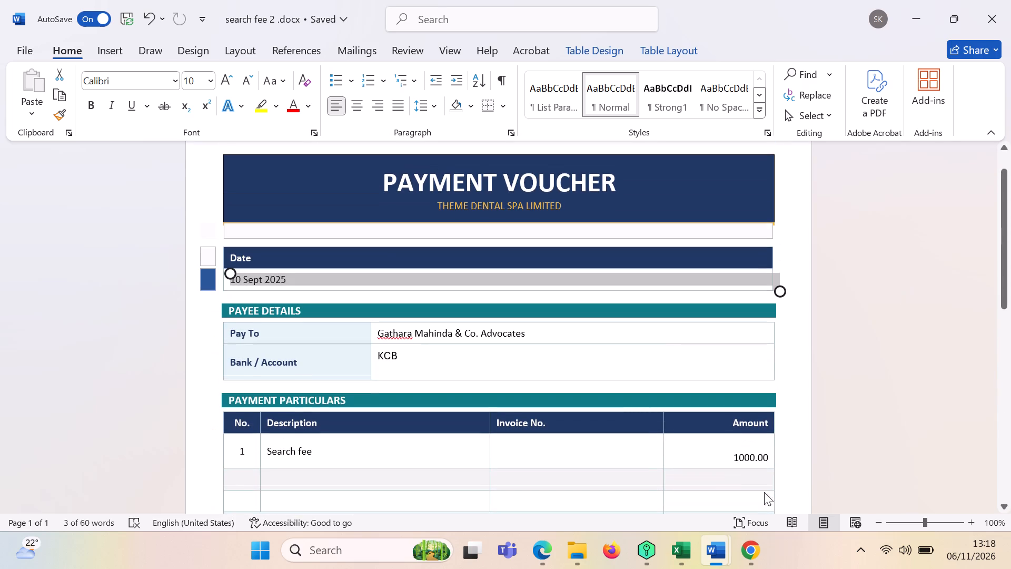
pyautogui.click(49, 475)
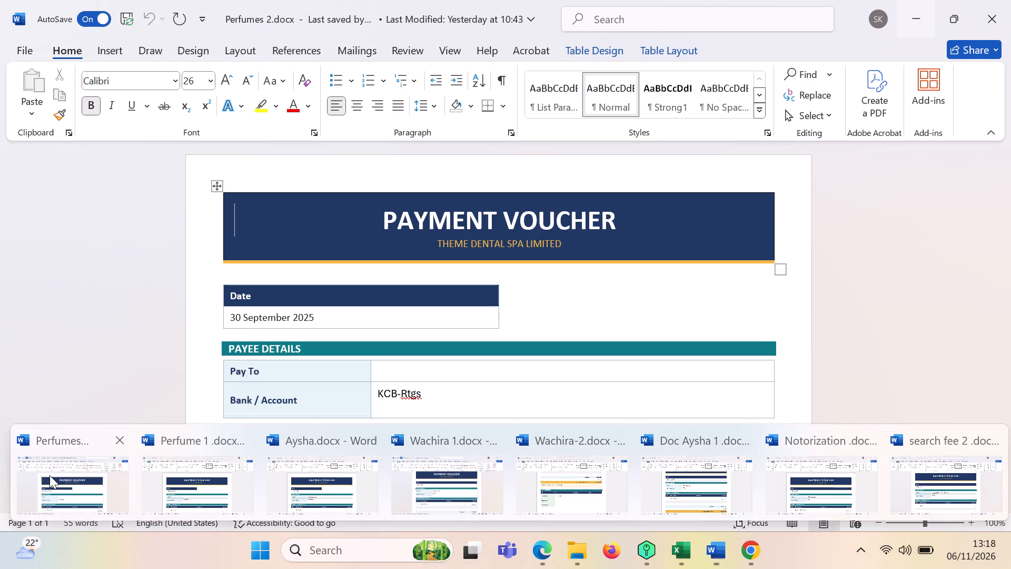
pyautogui.click(129, 21)
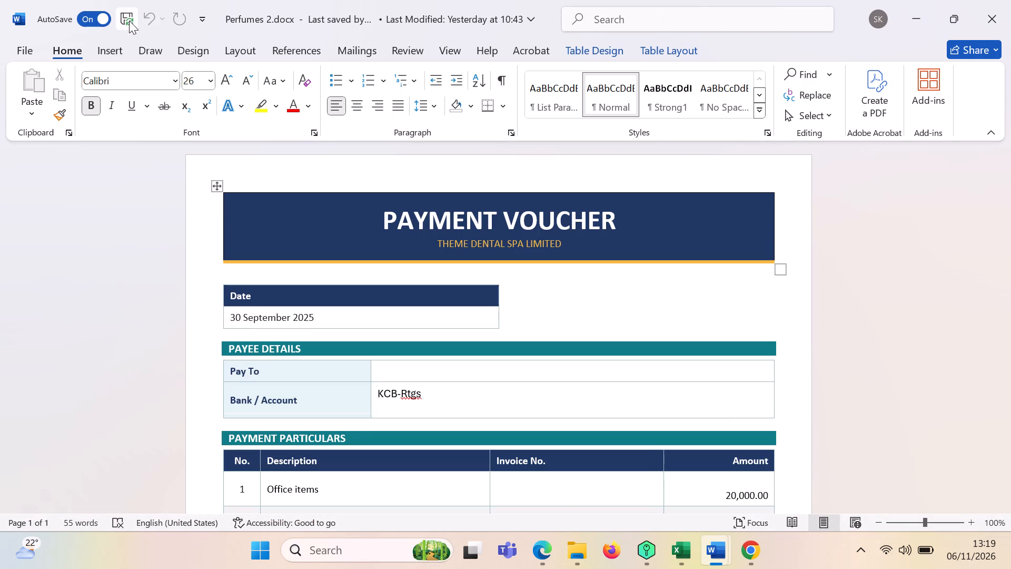
# Switch to the open Perfume 1 voucher and save it.
pyautogui.click(720, 544)
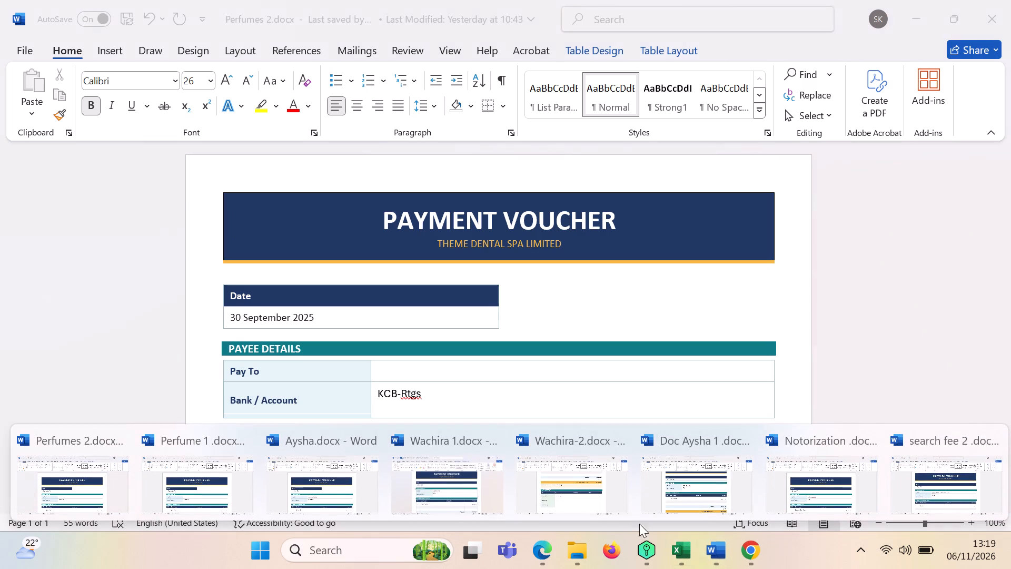
pyautogui.click(209, 506)
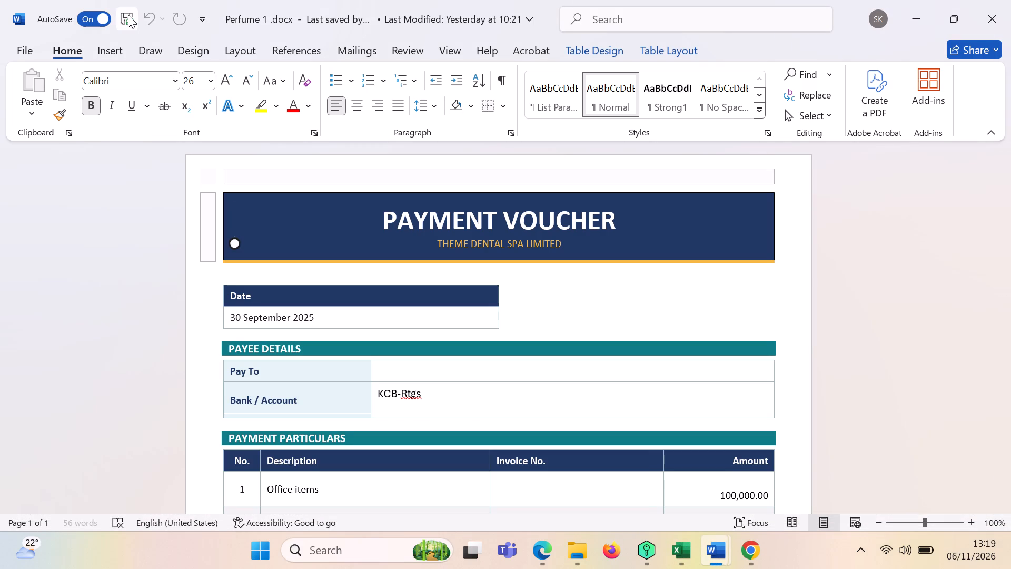
pyautogui.click(128, 15)
pyautogui.moveTo(128, 15); pyautogui.dragTo(111, 0)
pyautogui.click(651, 285)
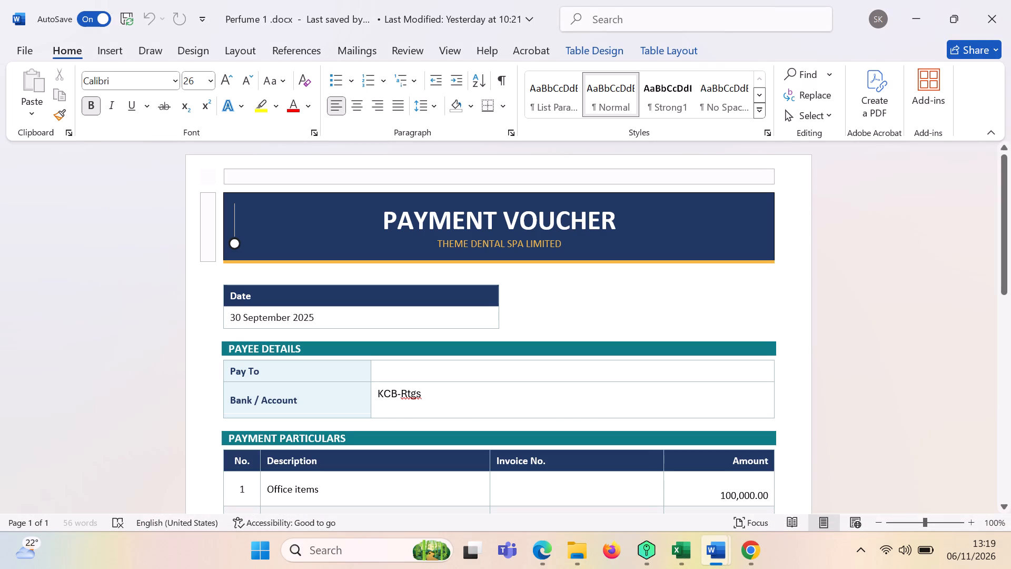
# Switch to the open Aysha voucher and save it.
pyautogui.click(720, 544)
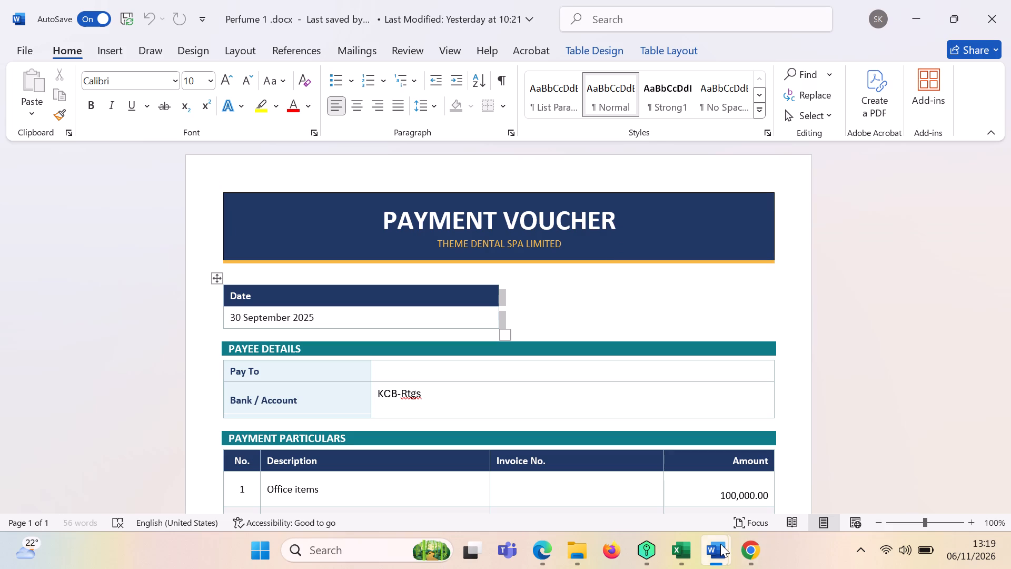
pyautogui.click(360, 490)
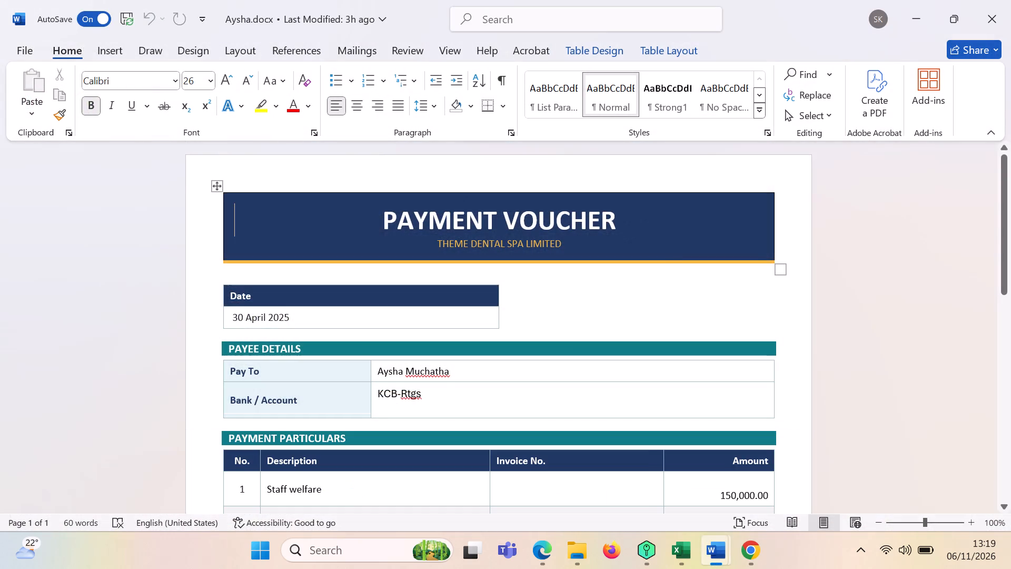
pyautogui.click(128, 21)
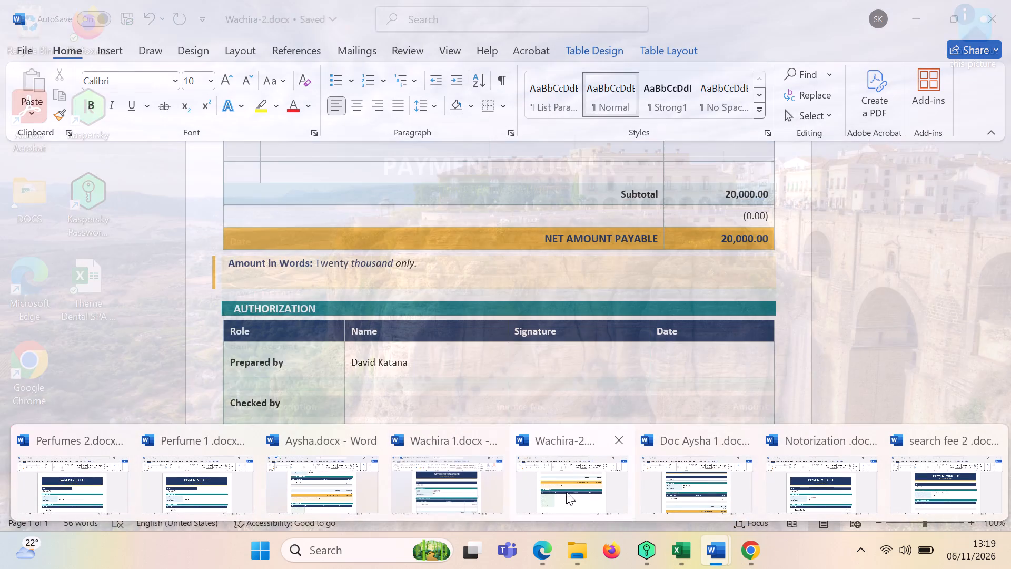
pyautogui.click(566, 488)
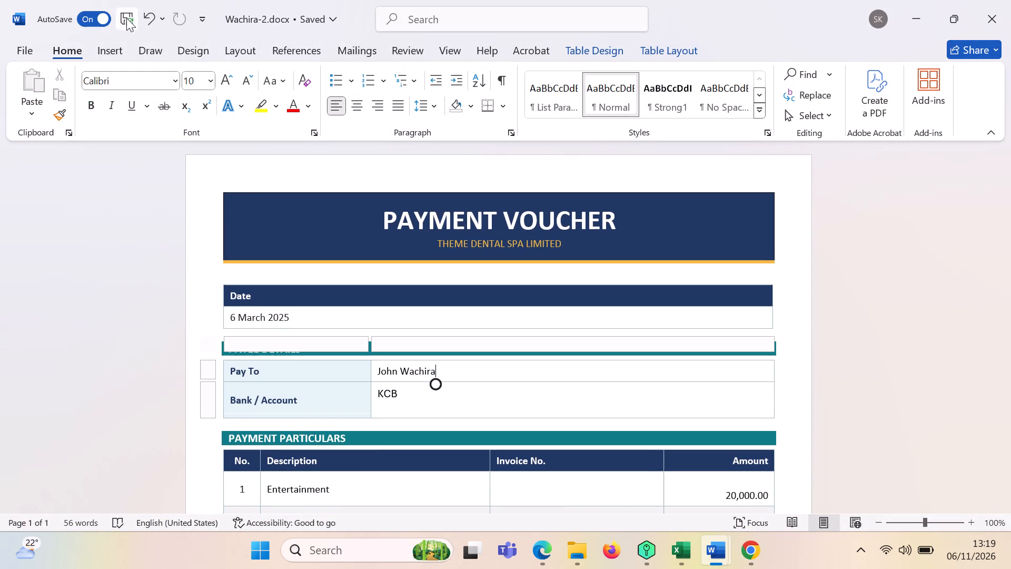
pyautogui.click(126, 18)
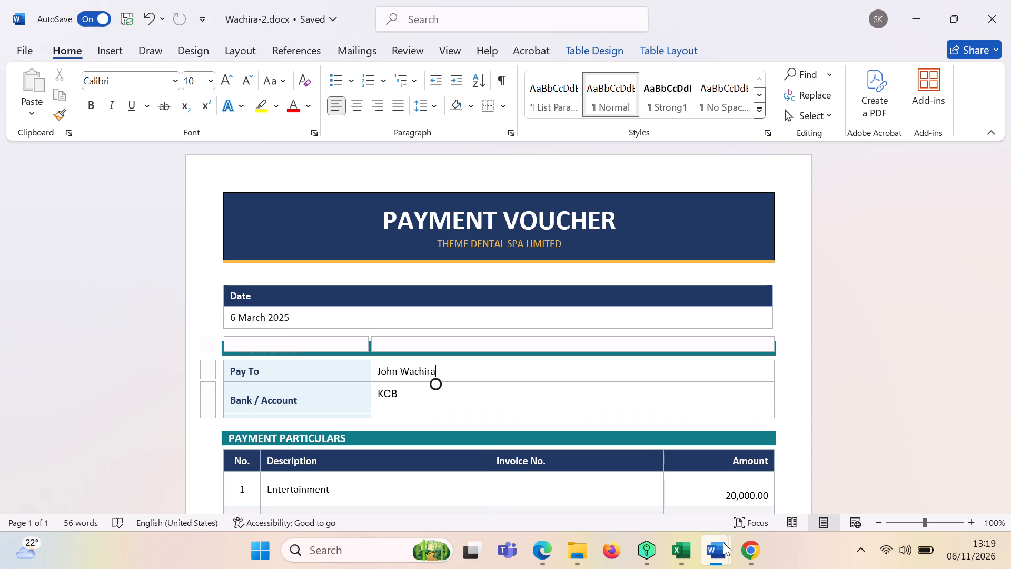
# Switch to the open Doc Aysha 1 voucher and save it.
pyautogui.click(701, 474)
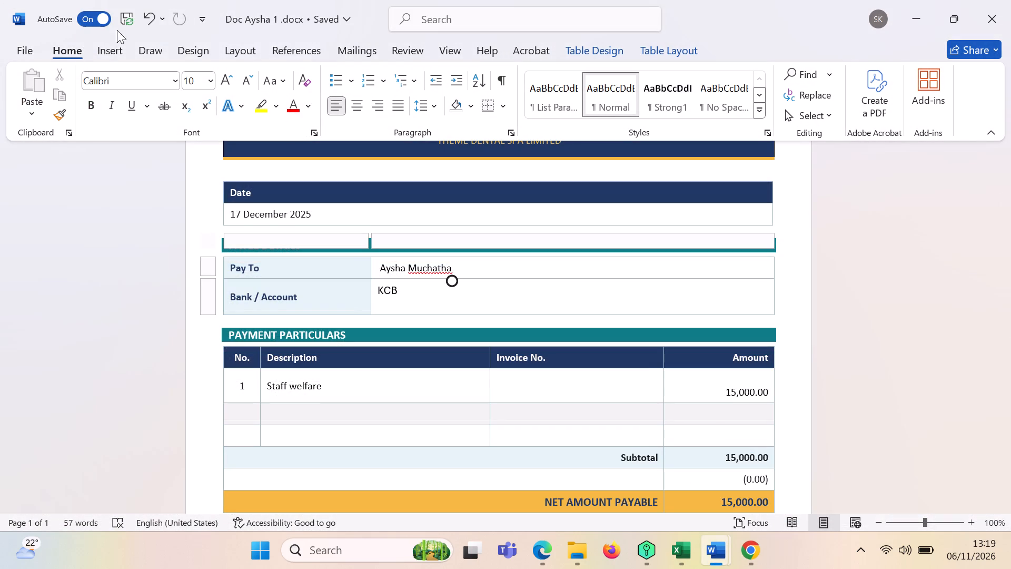
pyautogui.click(124, 26)
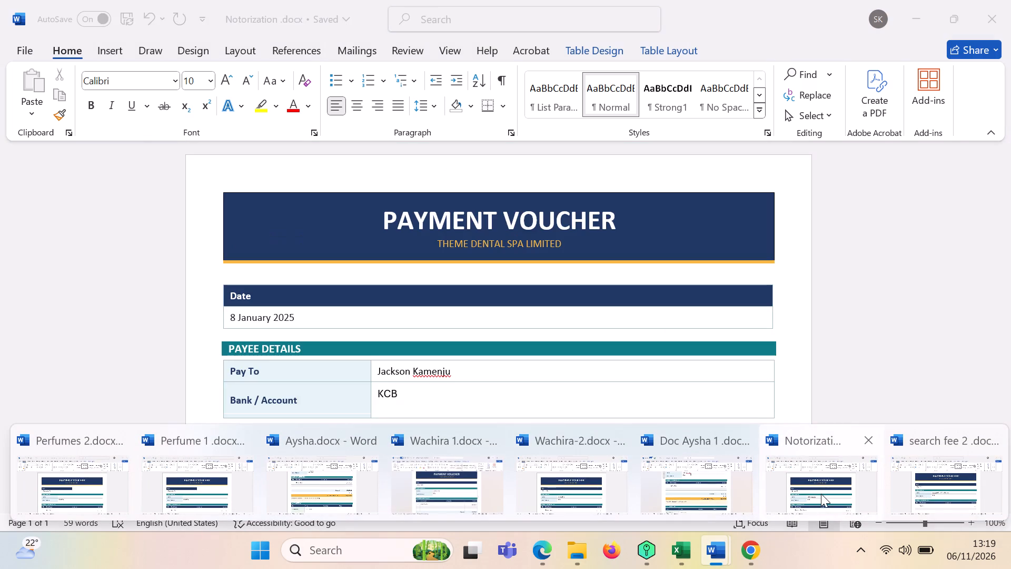
# Switch to the open Notorization voucher and save it.
pyautogui.click(821, 494)
pyautogui.click(128, 17)
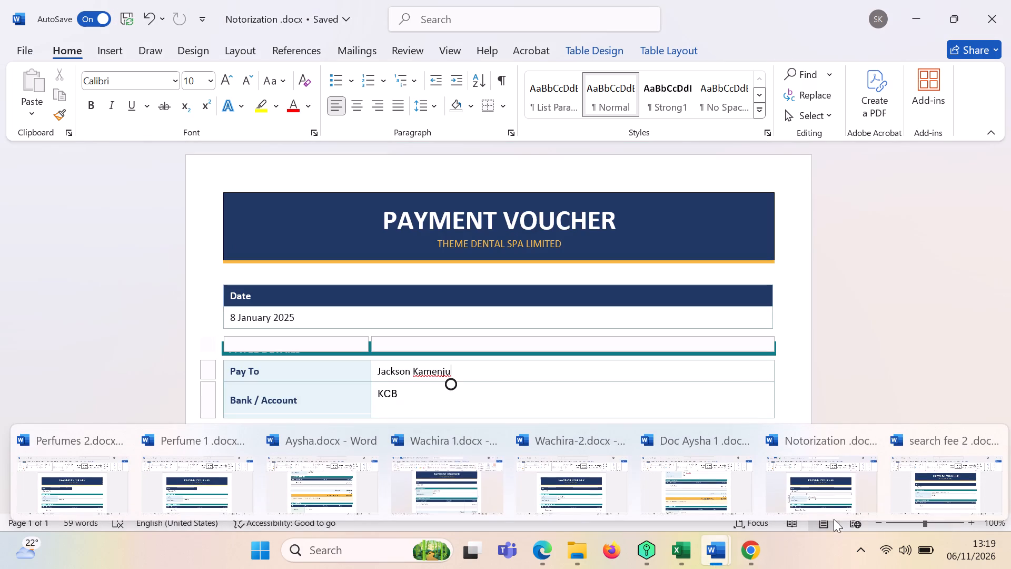
pyautogui.click(821, 490)
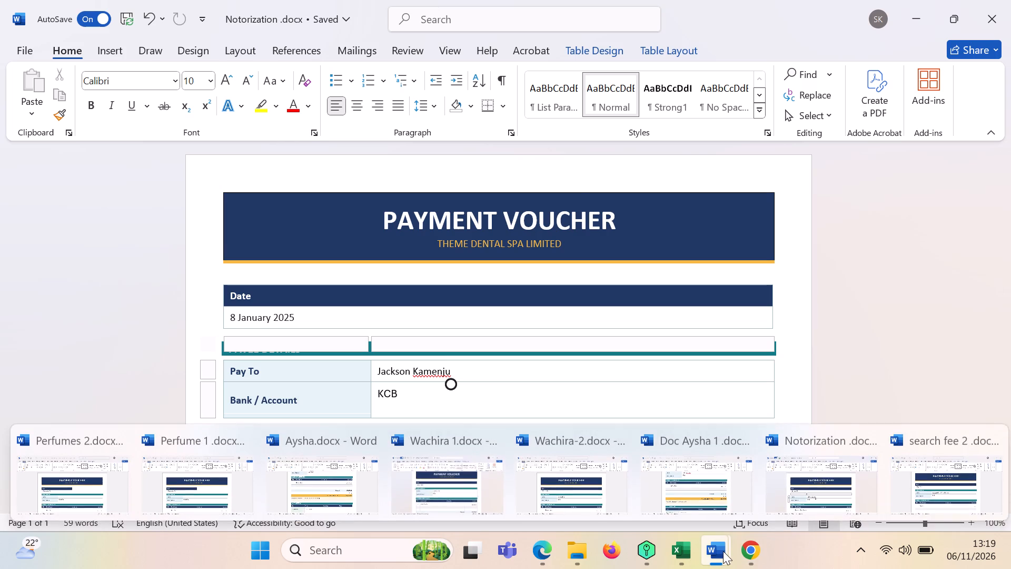
# Switch to the open search fee 2 voucher and save it.
pyautogui.click(956, 484)
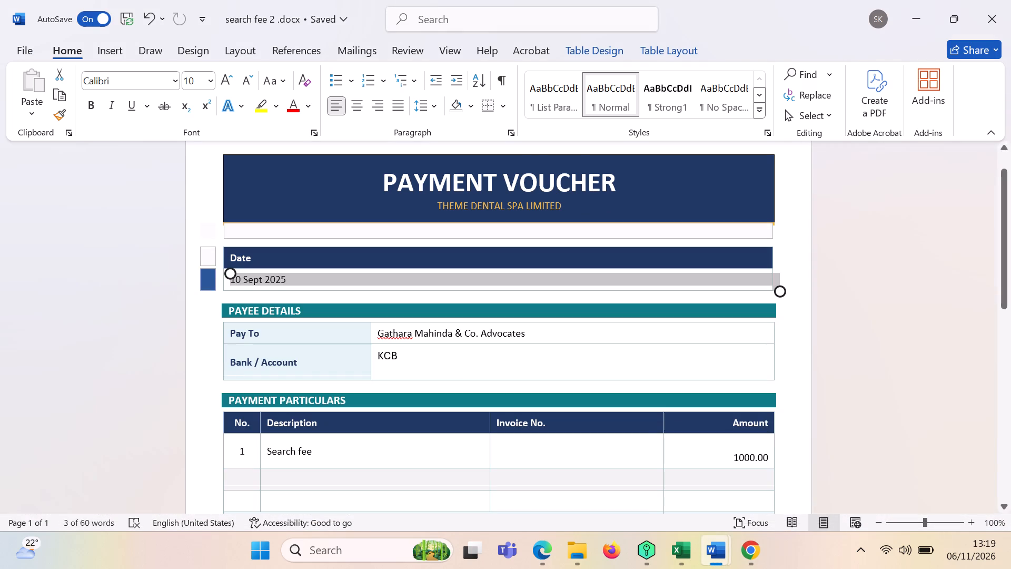
pyautogui.click(494, 352)
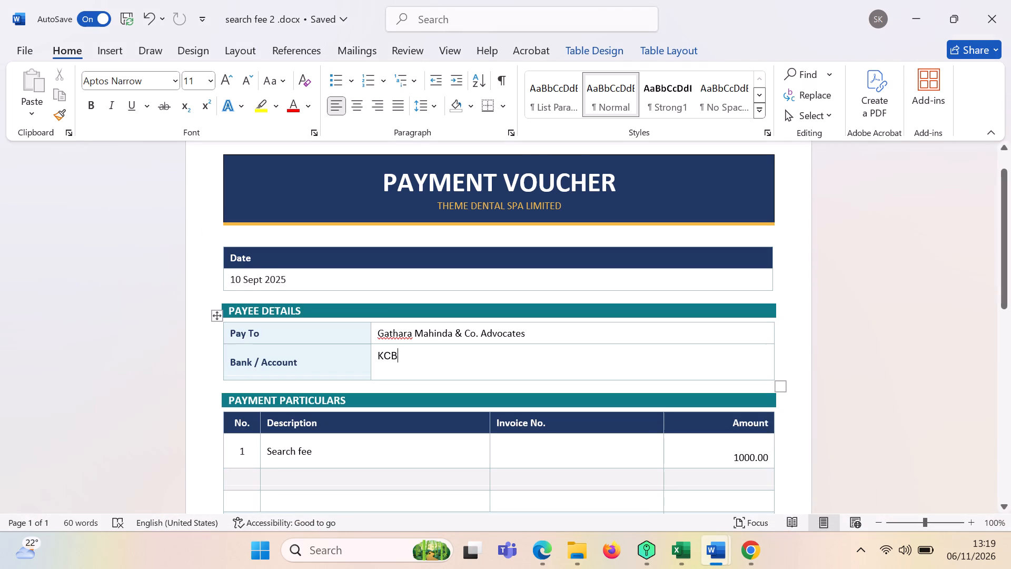
pyautogui.click(130, 23)
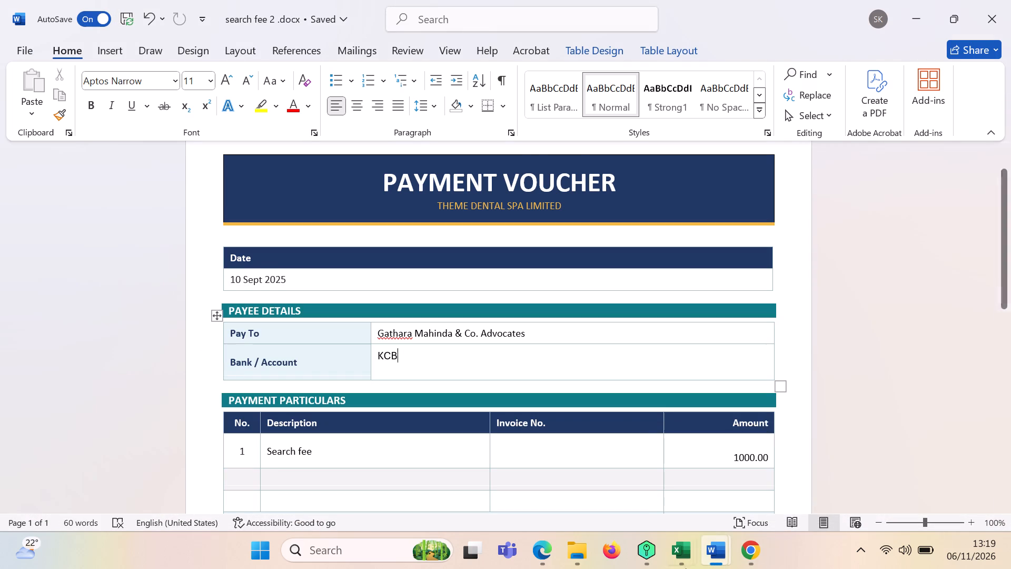
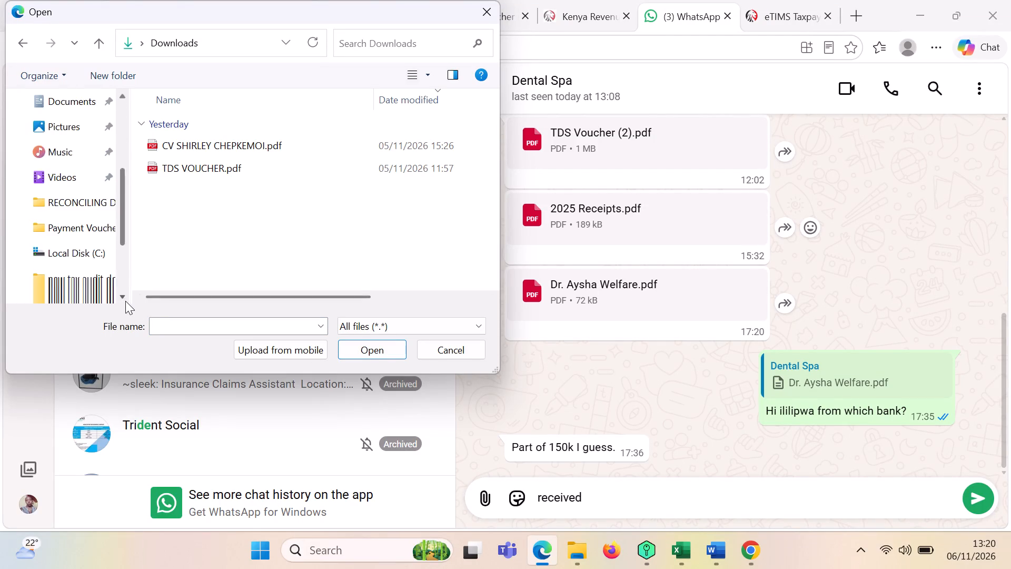
# Browse to the personal OneDrive folder to choose a file to send in the Dental Spa WhatsApp chat.
pyautogui.click(125, 301)
pyautogui.tripleClick(126, 100)
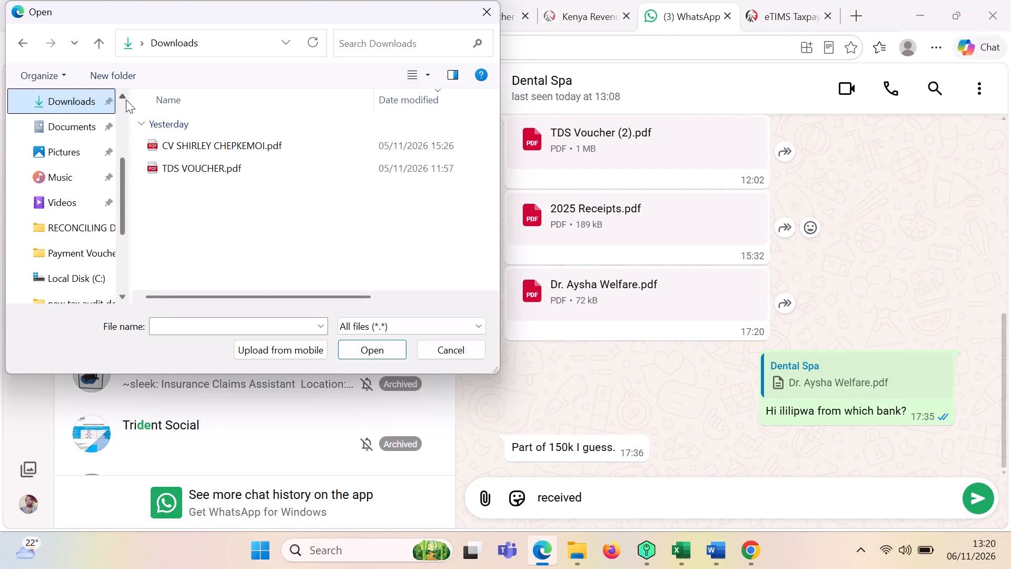
pyautogui.tripleClick(126, 100)
pyautogui.tripleClick(126, 100)
pyautogui.doubleClick(126, 100)
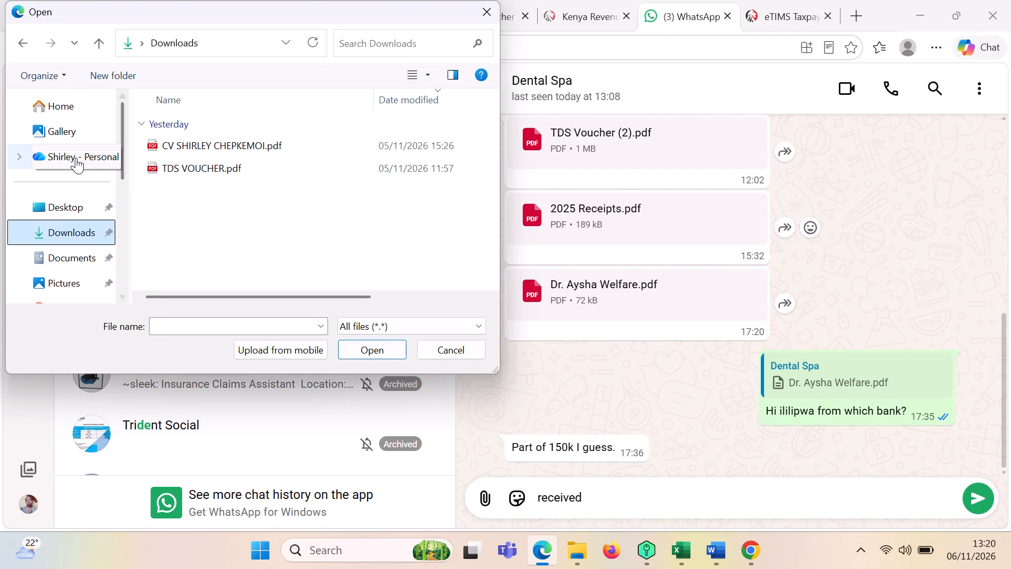
pyautogui.click(76, 158)
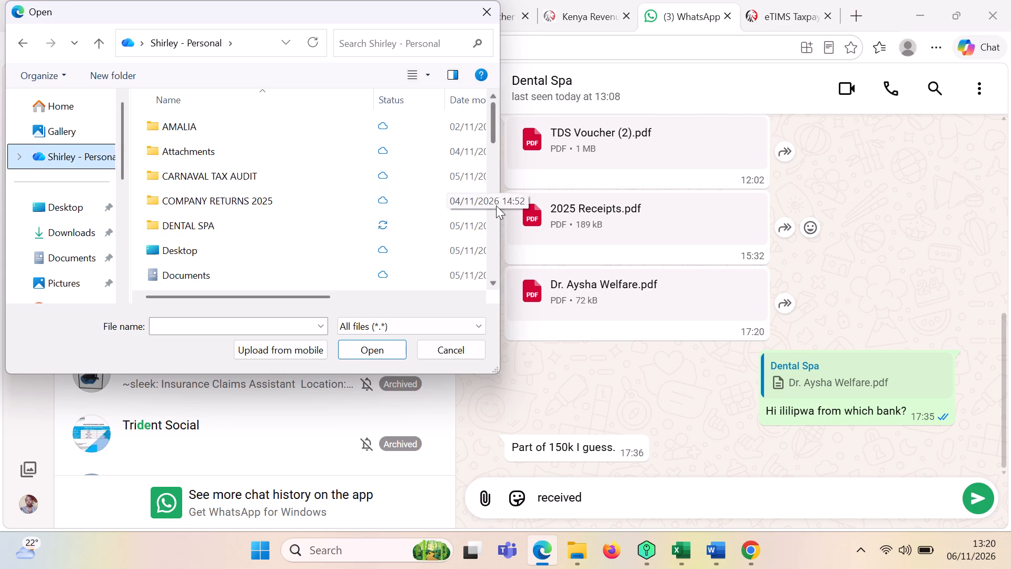
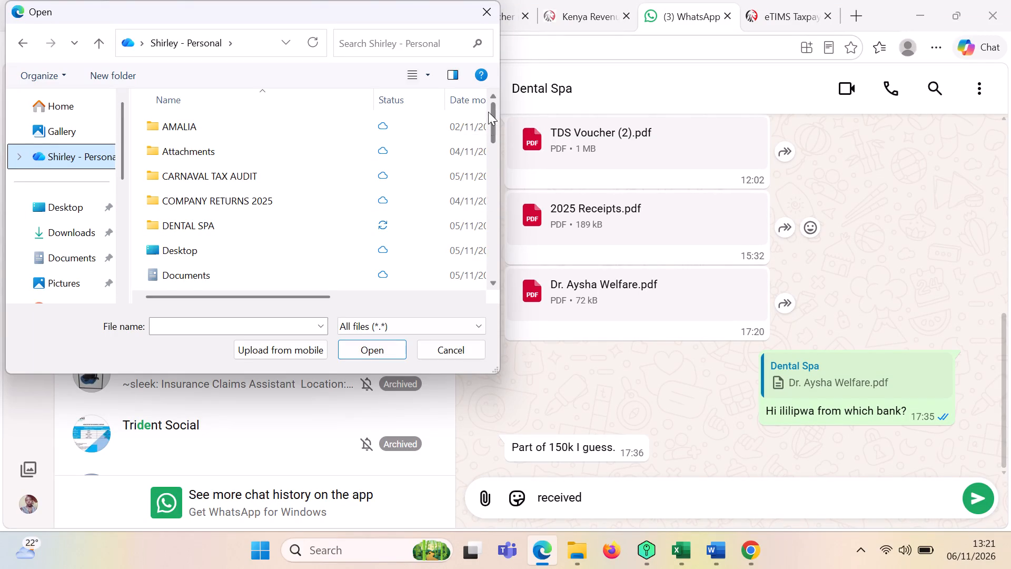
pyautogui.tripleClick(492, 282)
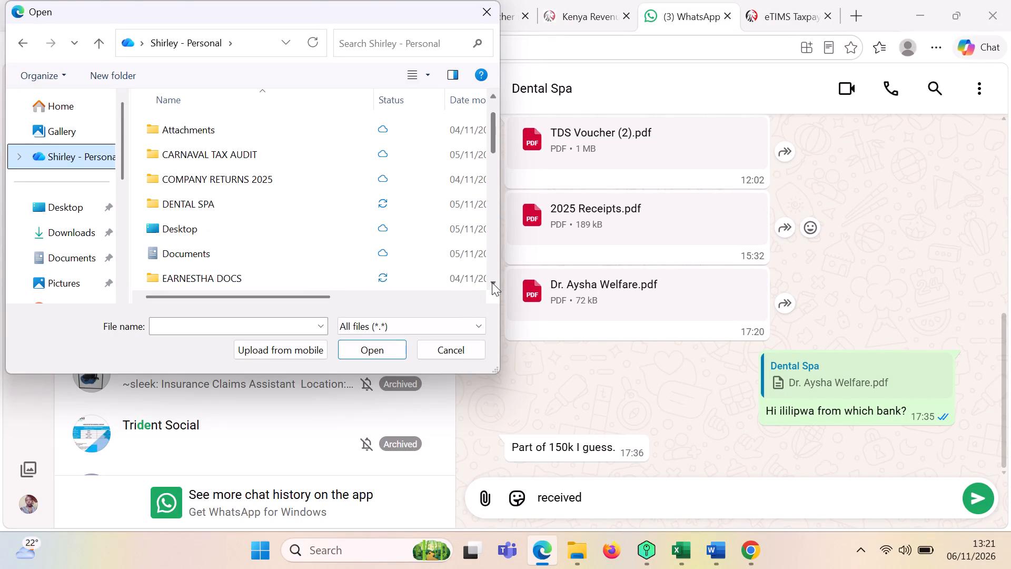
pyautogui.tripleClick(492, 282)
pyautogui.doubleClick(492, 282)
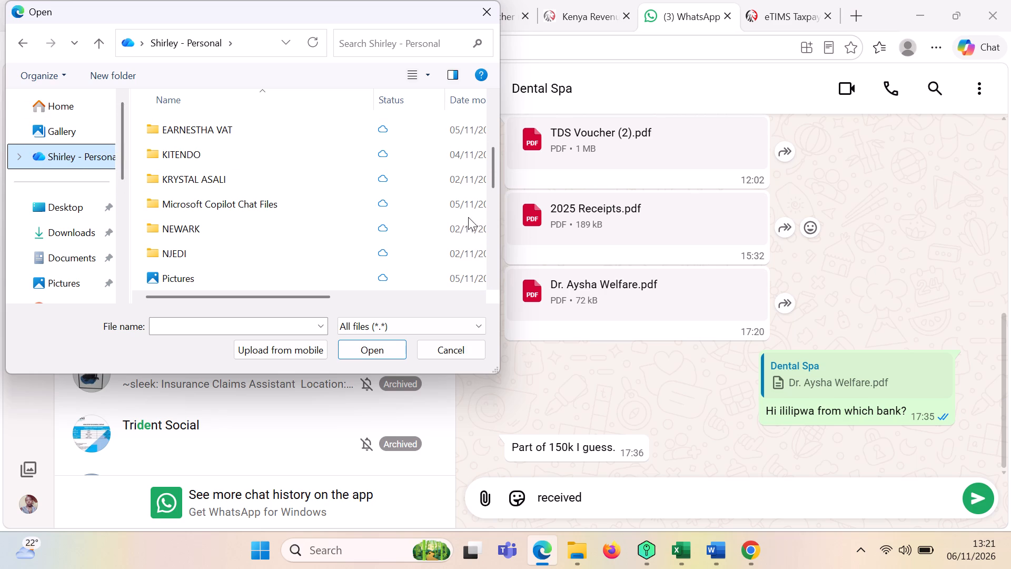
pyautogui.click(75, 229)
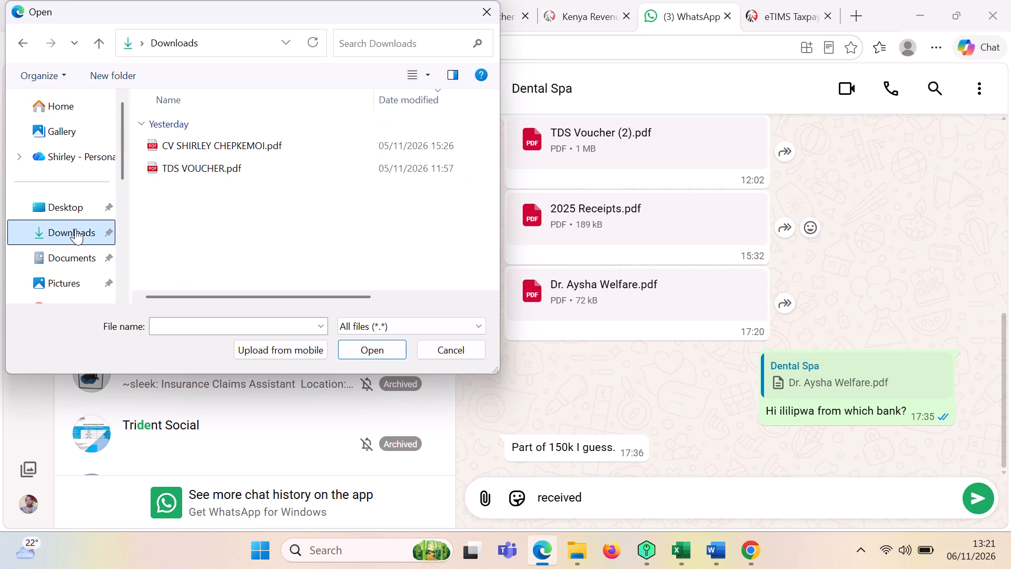
pyautogui.click(81, 155)
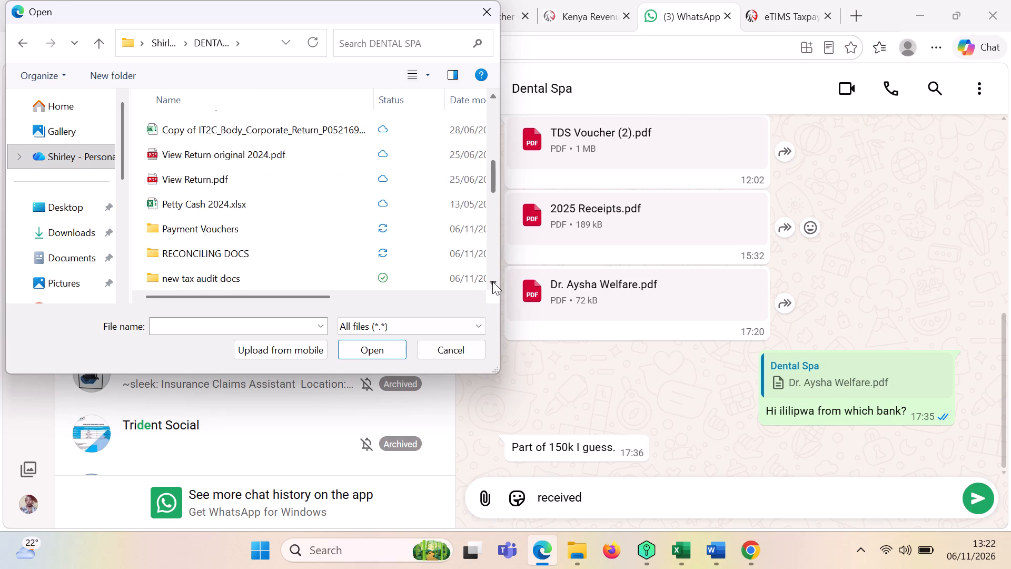
# Open the Payment Vouchers folder inside DENTAL SPA to choose attachments for the Dental Spa chat.
pyautogui.click(492, 281)
pyautogui.click(492, 281)
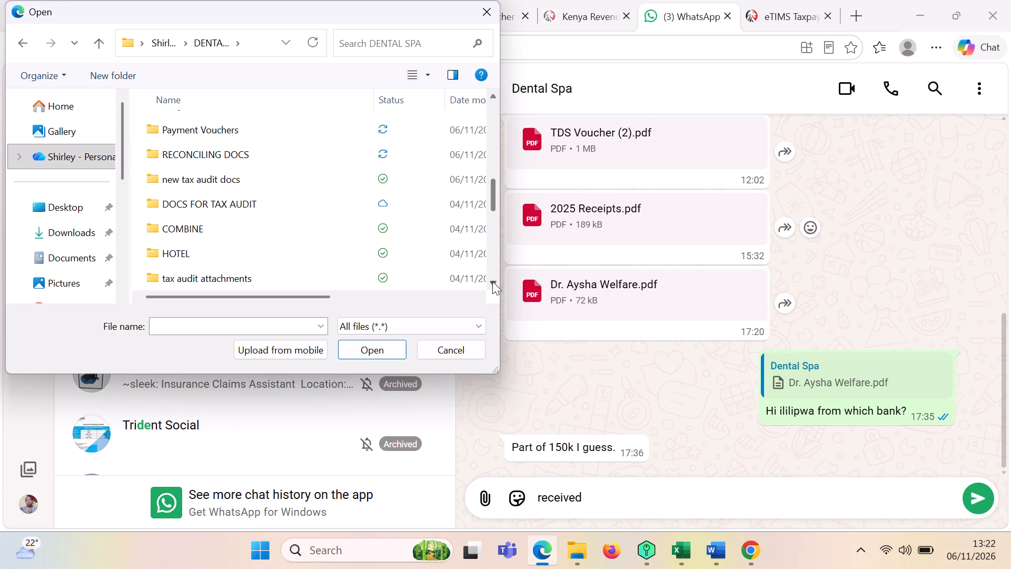
pyautogui.doubleClick(492, 281)
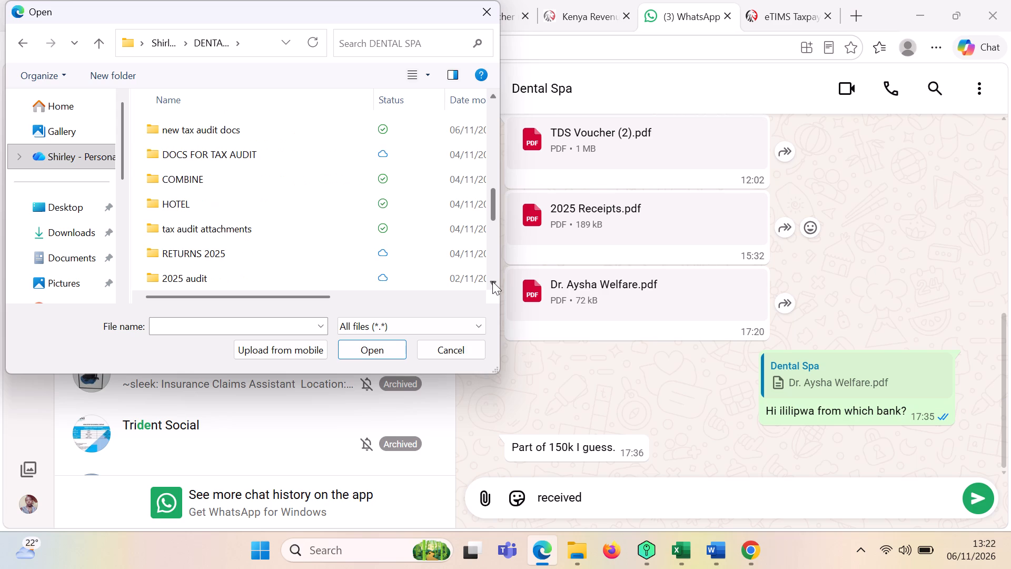
pyautogui.tripleClick(495, 98)
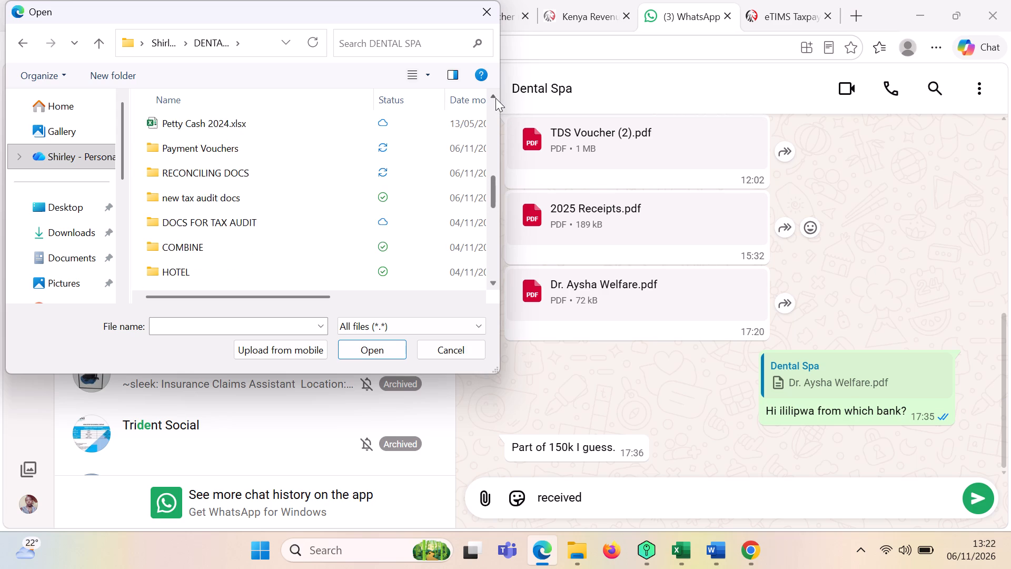
pyautogui.click(495, 98)
pyautogui.doubleClick(217, 165)
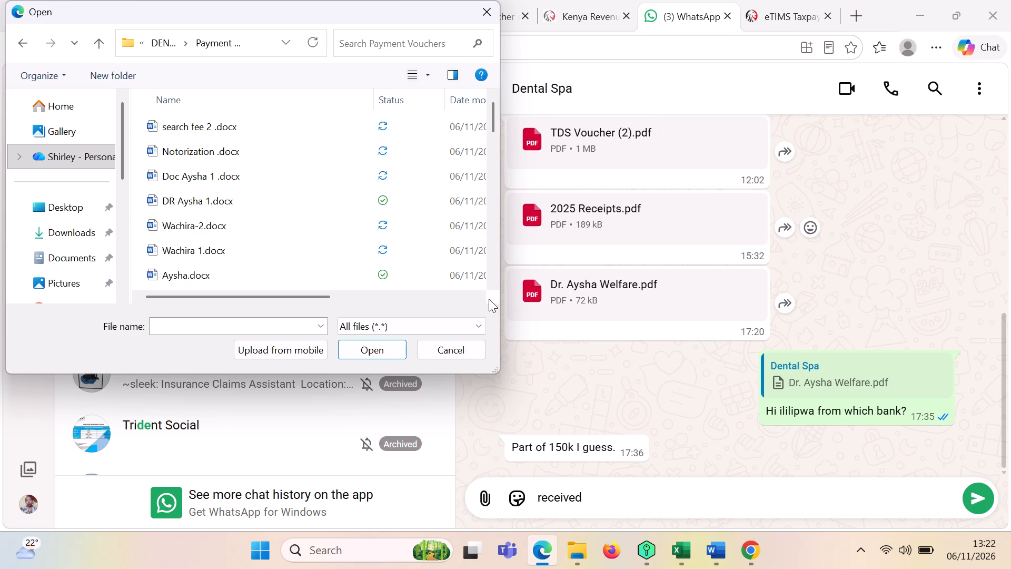
# Check the modification dates of the voucher files in the Payment Vouchers folder.
pyautogui.tripleClick(480, 300)
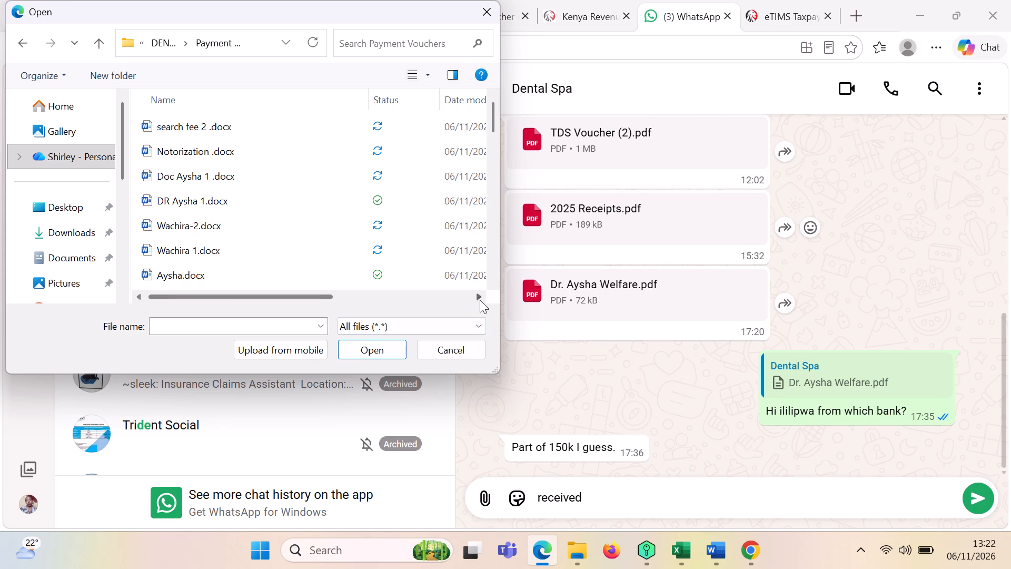
pyautogui.tripleClick(480, 300)
pyautogui.tripleClick(480, 300)
pyautogui.click(480, 300)
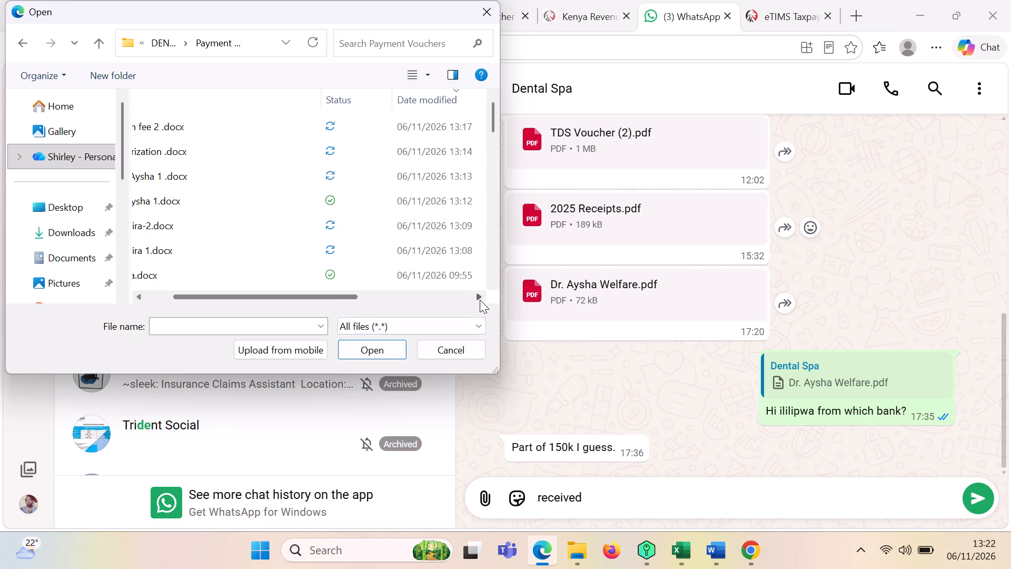
pyautogui.tripleClick(144, 297)
pyautogui.tripleClick(144, 297)
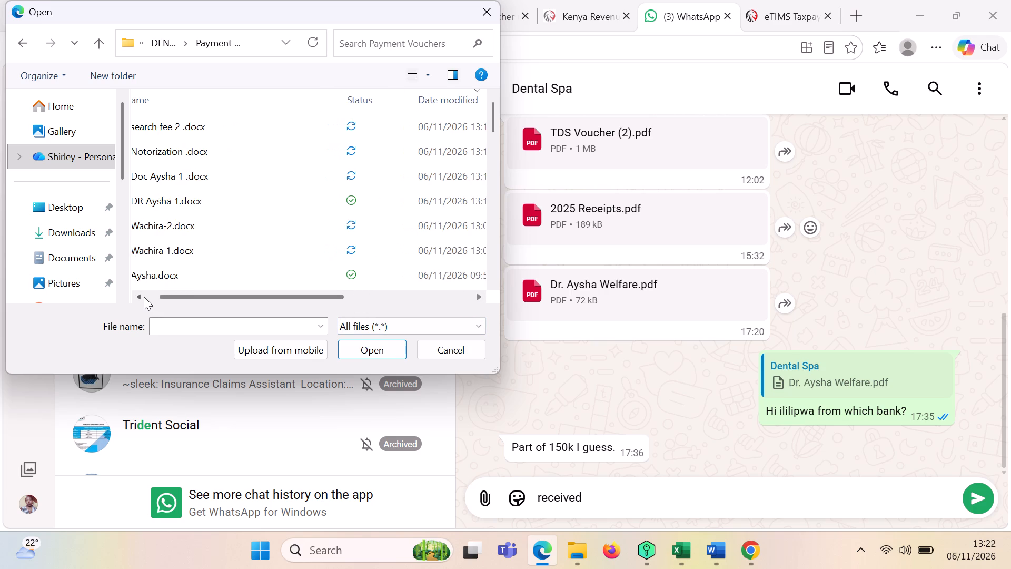
pyautogui.click(144, 297)
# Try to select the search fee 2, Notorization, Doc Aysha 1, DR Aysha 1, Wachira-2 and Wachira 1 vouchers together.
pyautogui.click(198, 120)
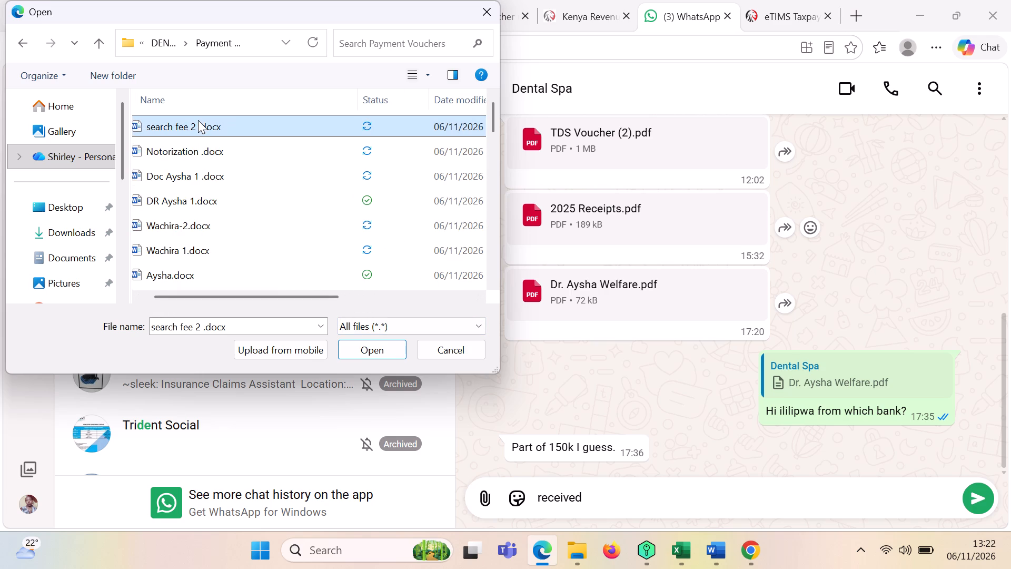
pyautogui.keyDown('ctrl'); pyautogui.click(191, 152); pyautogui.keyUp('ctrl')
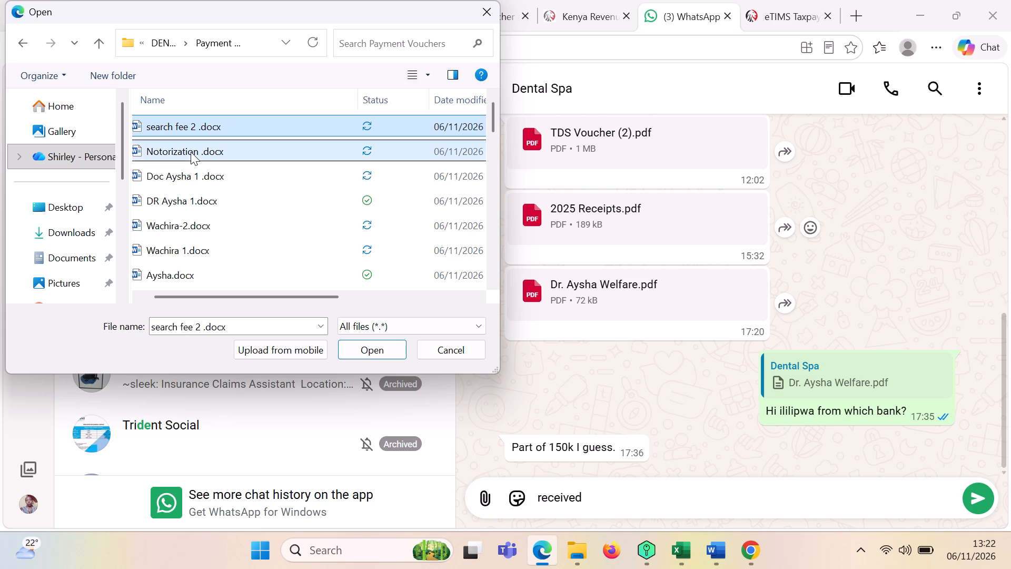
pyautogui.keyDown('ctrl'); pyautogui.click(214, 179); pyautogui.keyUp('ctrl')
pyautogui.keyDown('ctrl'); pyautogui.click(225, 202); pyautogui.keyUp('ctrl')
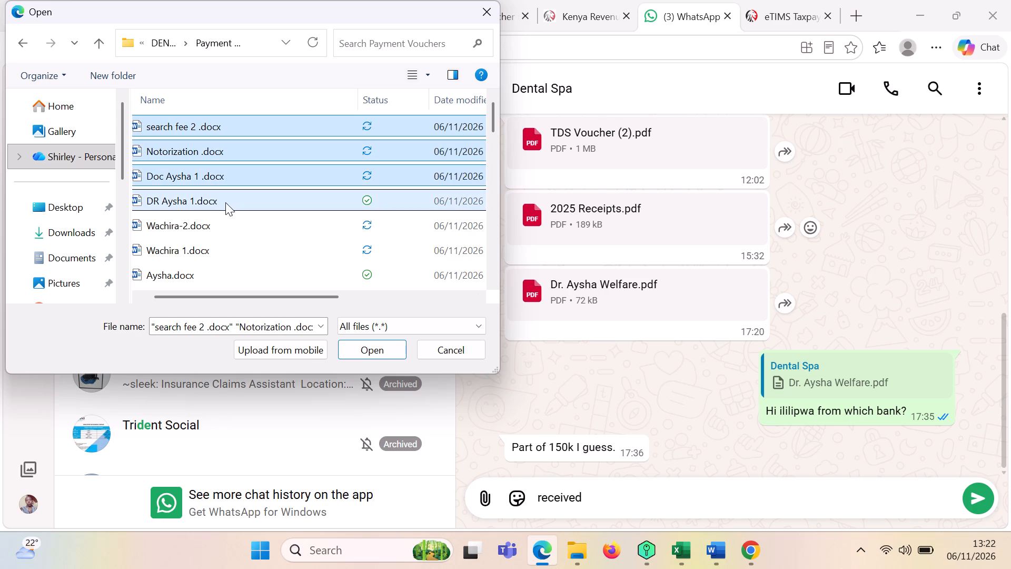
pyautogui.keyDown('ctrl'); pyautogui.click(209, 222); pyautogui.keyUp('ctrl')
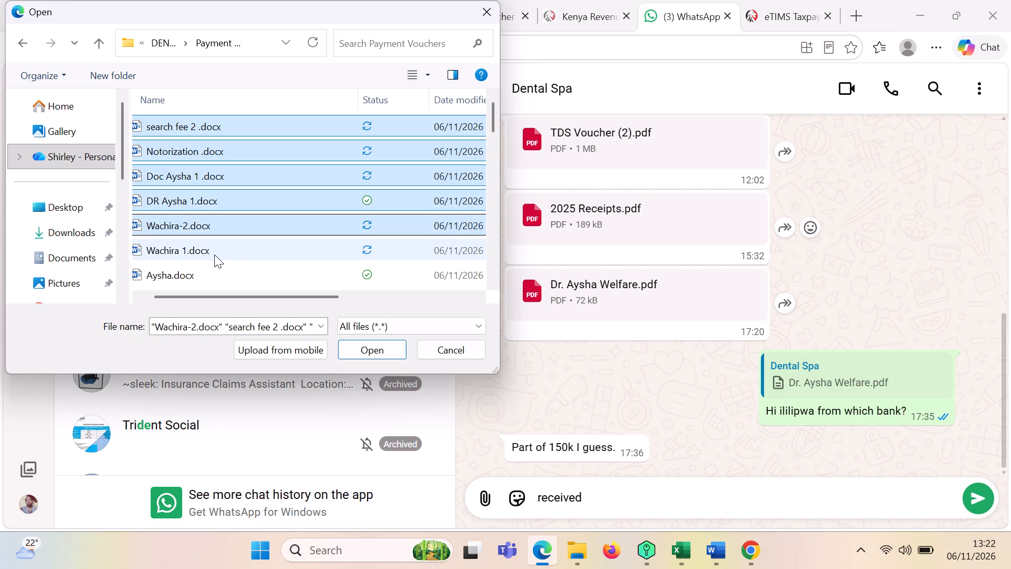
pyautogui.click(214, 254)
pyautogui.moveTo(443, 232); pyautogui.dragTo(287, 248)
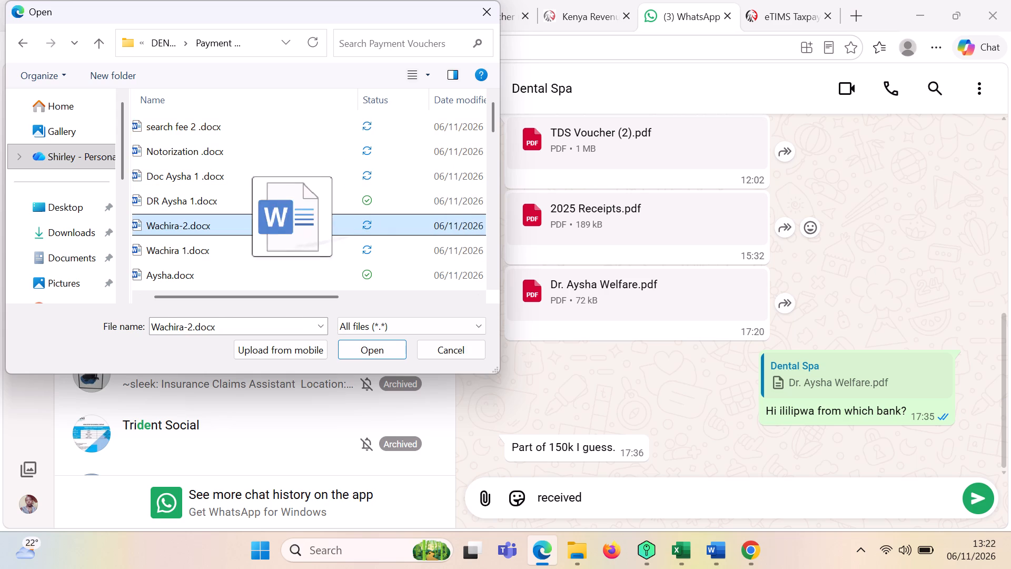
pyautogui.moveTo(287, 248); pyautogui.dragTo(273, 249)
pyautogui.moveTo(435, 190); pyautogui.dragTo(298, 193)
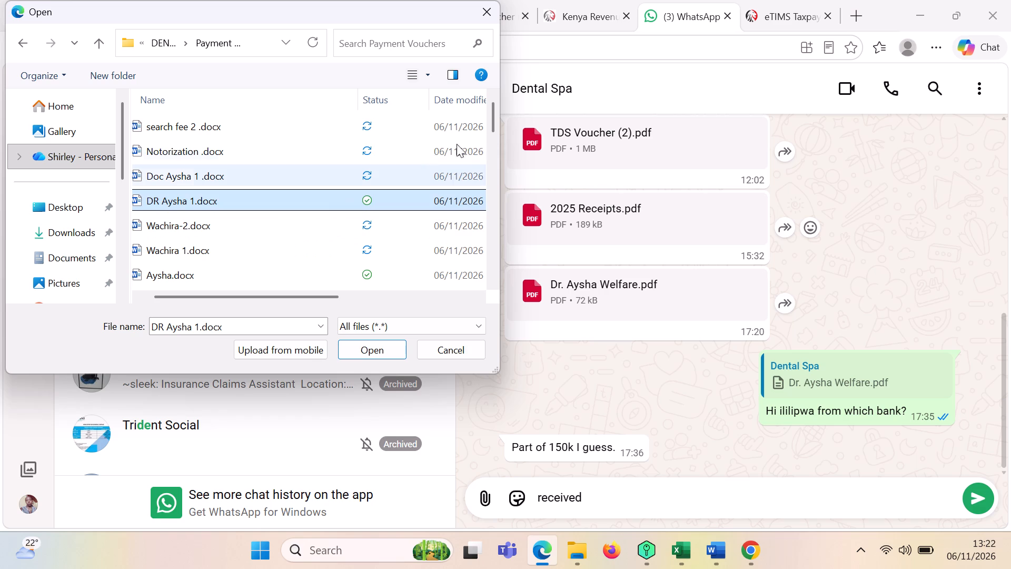
# Compare the modification dates of the voucher files to identify which ones were recently saved.
pyautogui.tripleClick(475, 299)
pyautogui.tripleClick(475, 299)
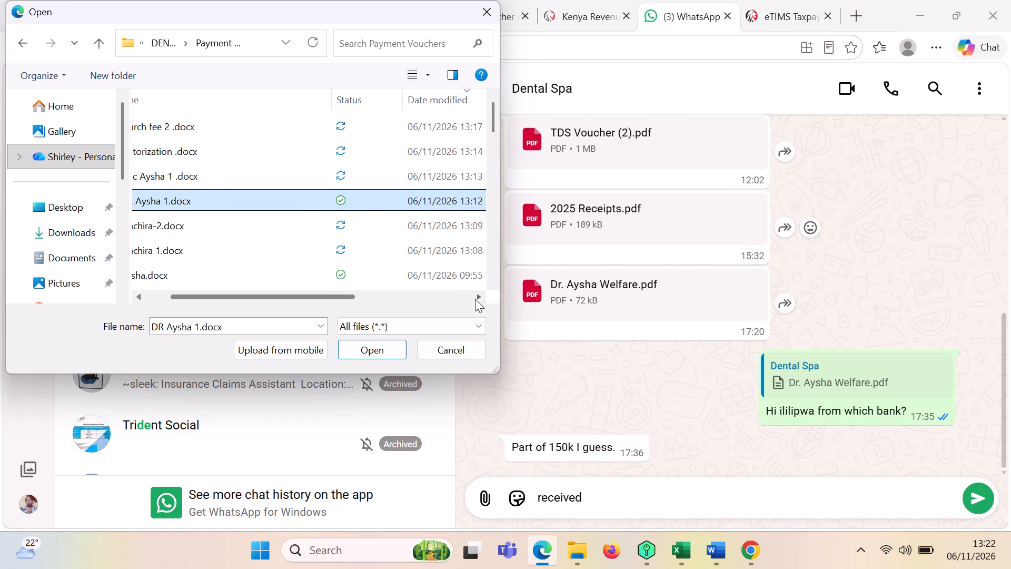
pyautogui.doubleClick(475, 299)
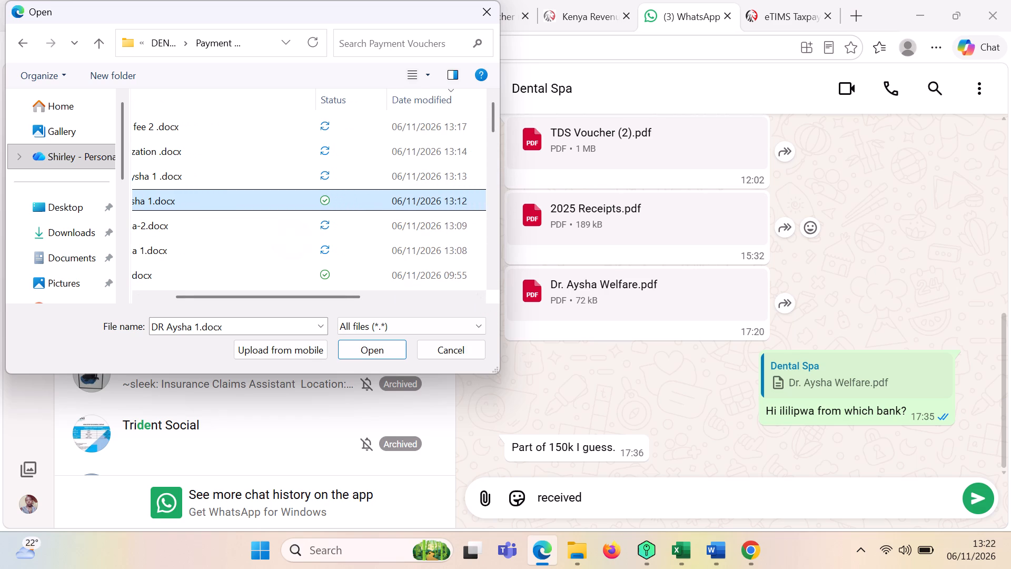
pyautogui.moveTo(282, 239); pyautogui.dragTo(419, 255)
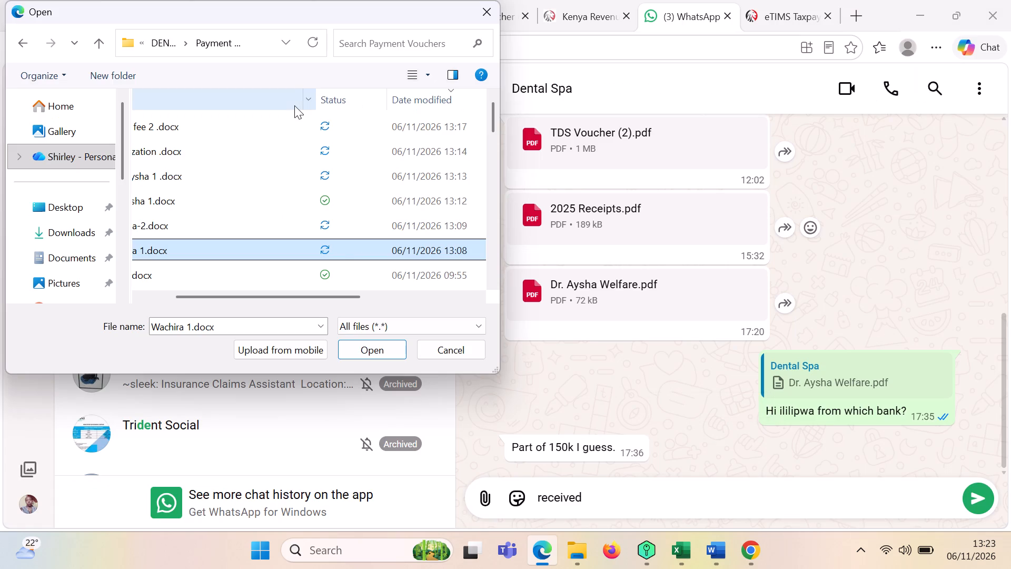
pyautogui.tripleClick(144, 297)
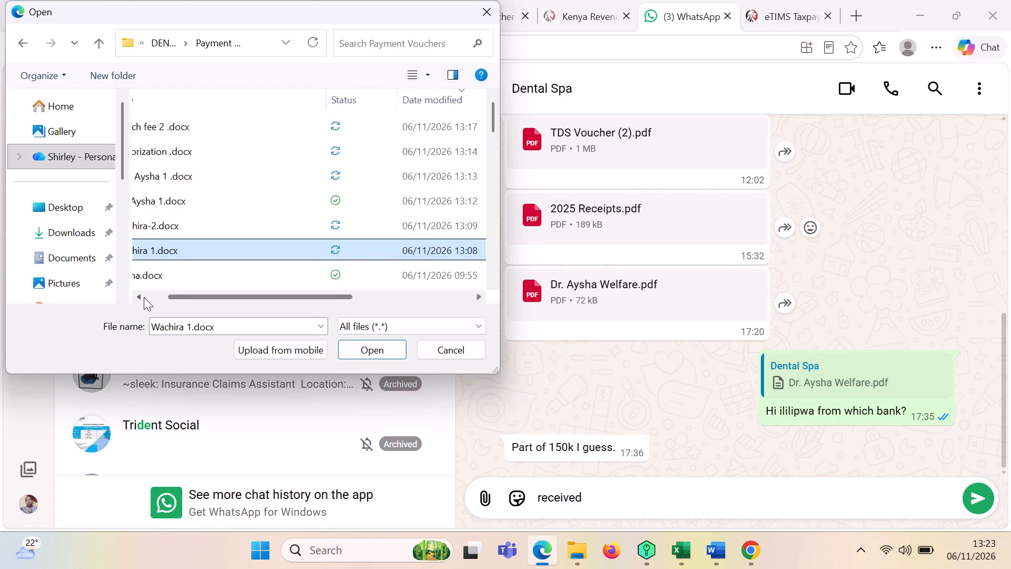
pyautogui.tripleClick(144, 297)
pyautogui.doubleClick(144, 297)
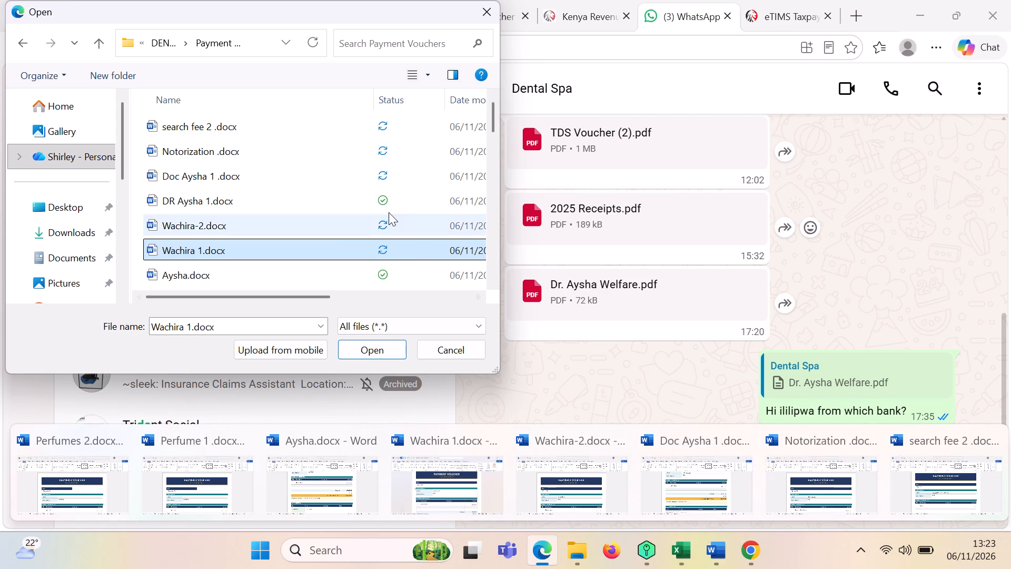
# Select the search fee 2, Notorization, Doc Aysha 1, Wachira-2, Wachira 1 and Aysha vouchers as attachments for the Dental Spa chat.
pyautogui.click(264, 123)
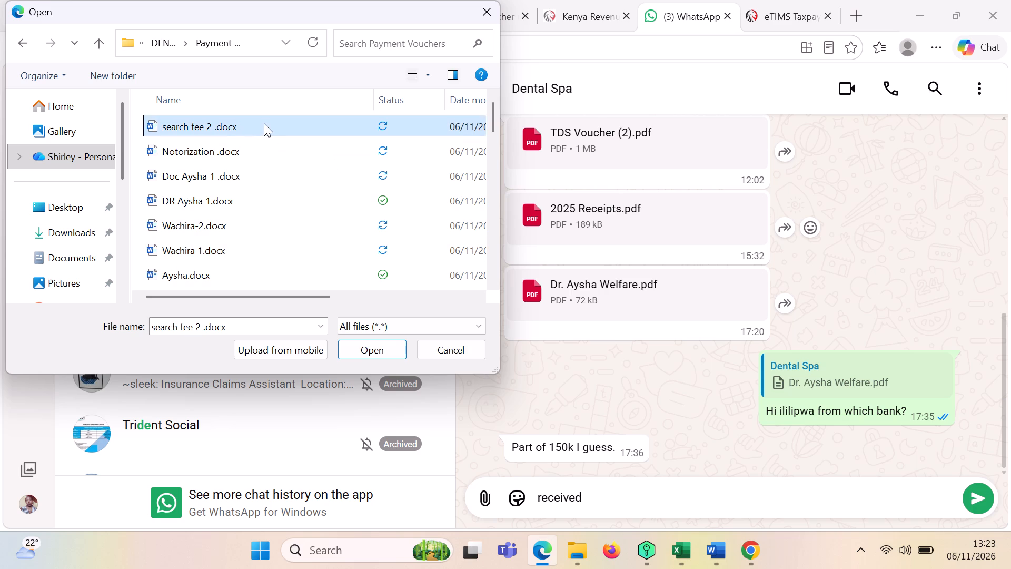
pyautogui.keyDown('ctrl'); pyautogui.click(226, 150); pyautogui.keyUp('ctrl')
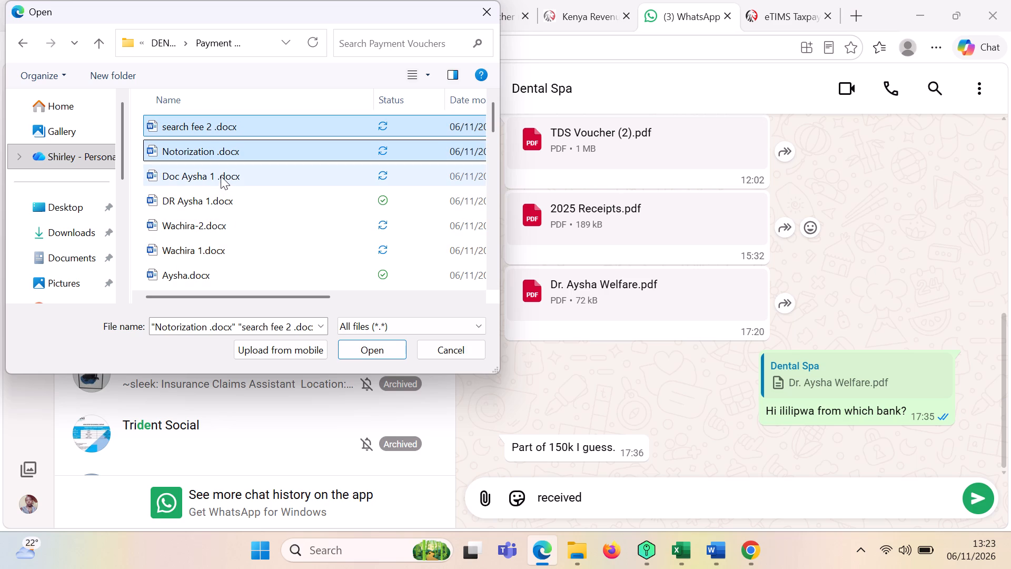
pyautogui.keyDown('ctrl'); pyautogui.click(220, 176); pyautogui.keyUp('ctrl')
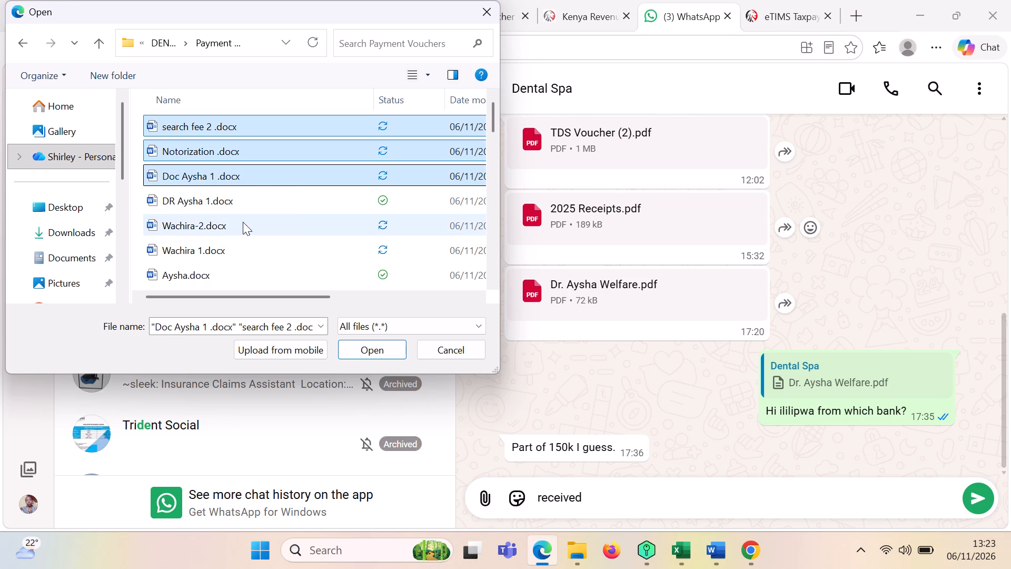
pyautogui.keyDown('ctrl'); pyautogui.click(243, 222); pyautogui.keyUp('ctrl')
pyautogui.keyDown('ctrl'); pyautogui.click(214, 253); pyautogui.keyUp('ctrl')
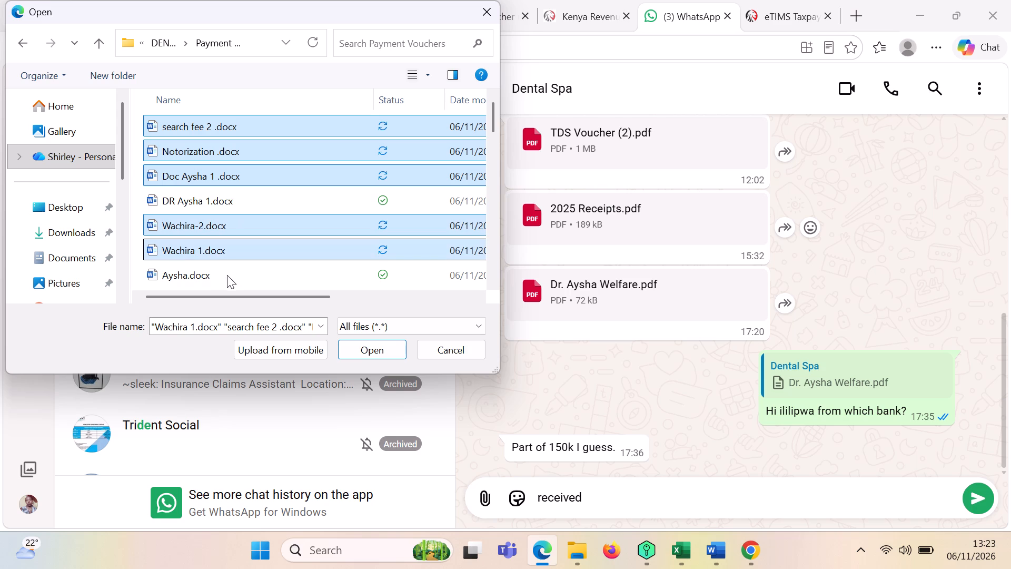
pyautogui.keyDown('ctrl'); pyautogui.click(225, 275); pyautogui.keyUp('ctrl')
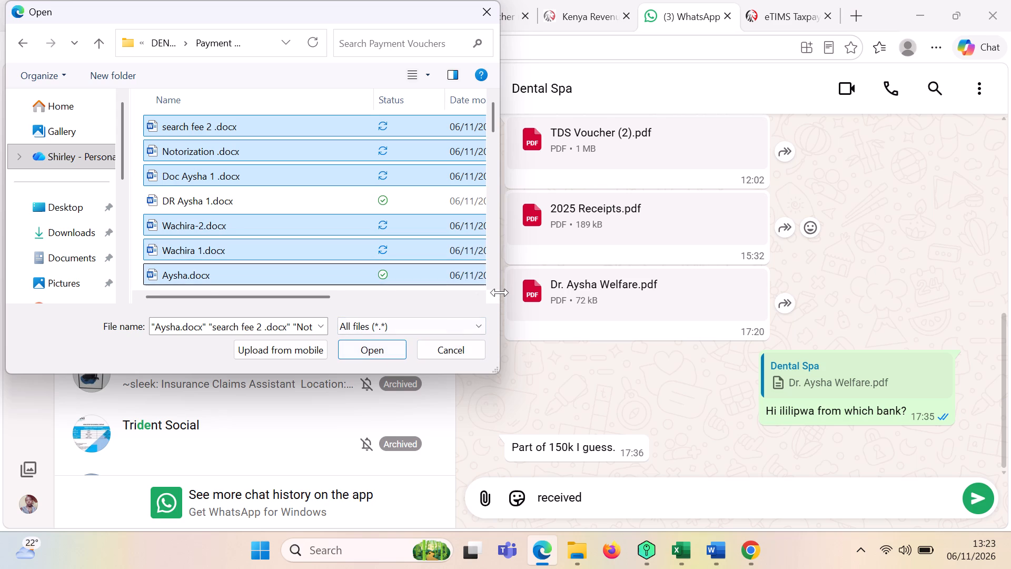
pyautogui.tripleClick(477, 296)
pyautogui.doubleClick(477, 296)
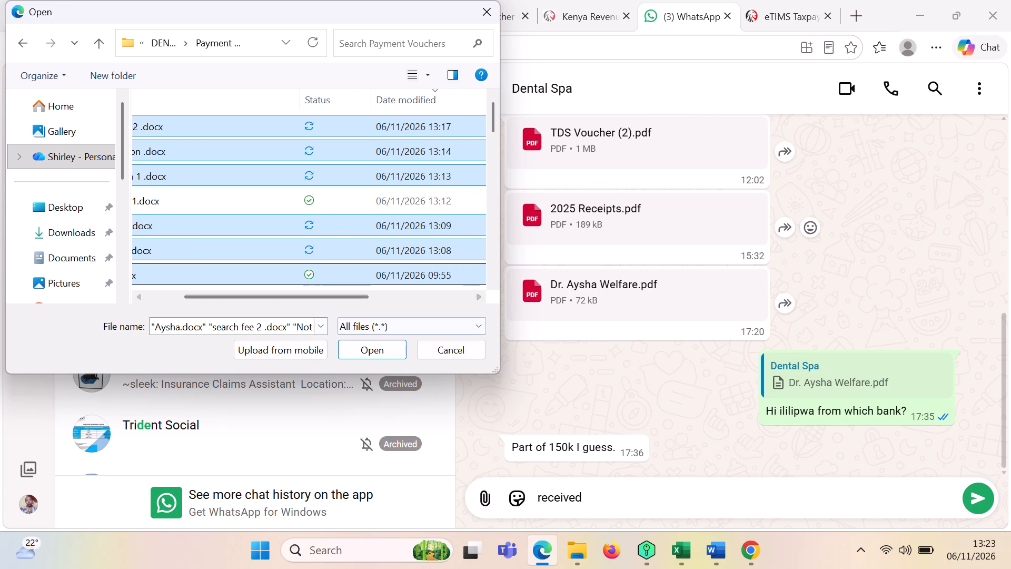
# Review the names of the selected voucher files and the neighbouring files in the Payment Vouchers folder.
pyautogui.doubleClick(143, 301)
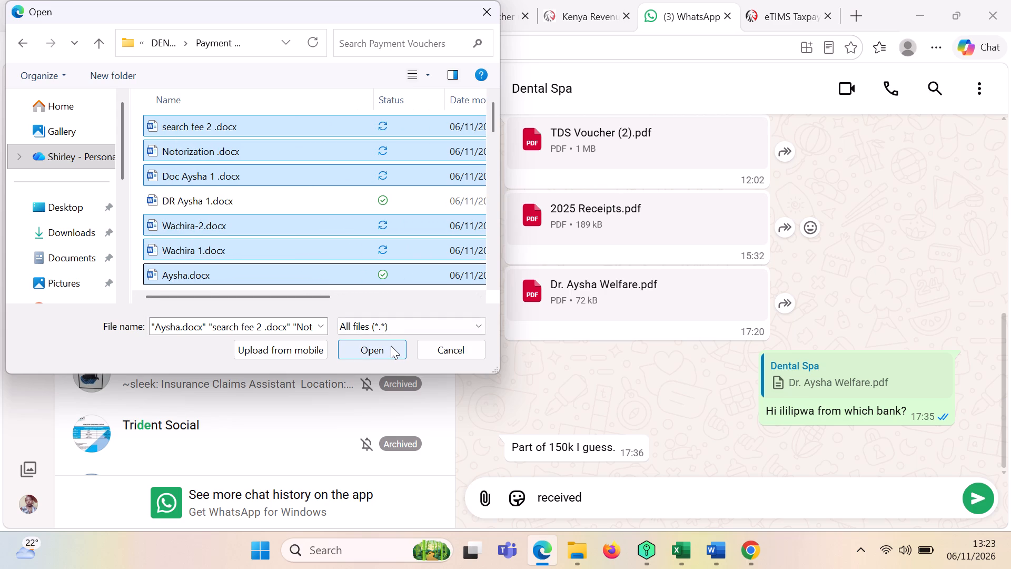
pyautogui.tripleClick(494, 284)
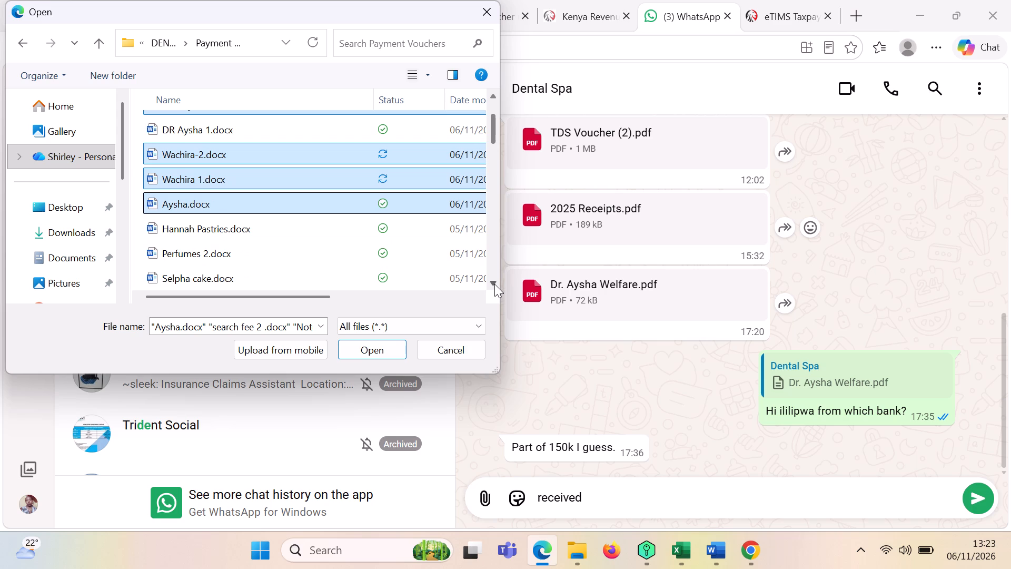
pyautogui.click(497, 96)
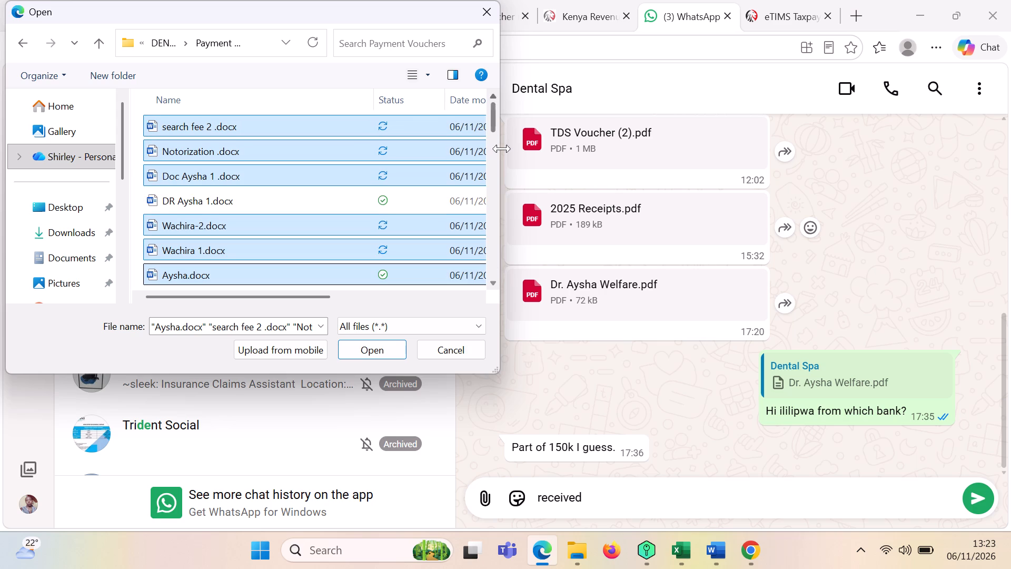
pyautogui.keyDown('ctrl'); pyautogui.tripleClick(492, 300); pyautogui.keyUp('ctrl')
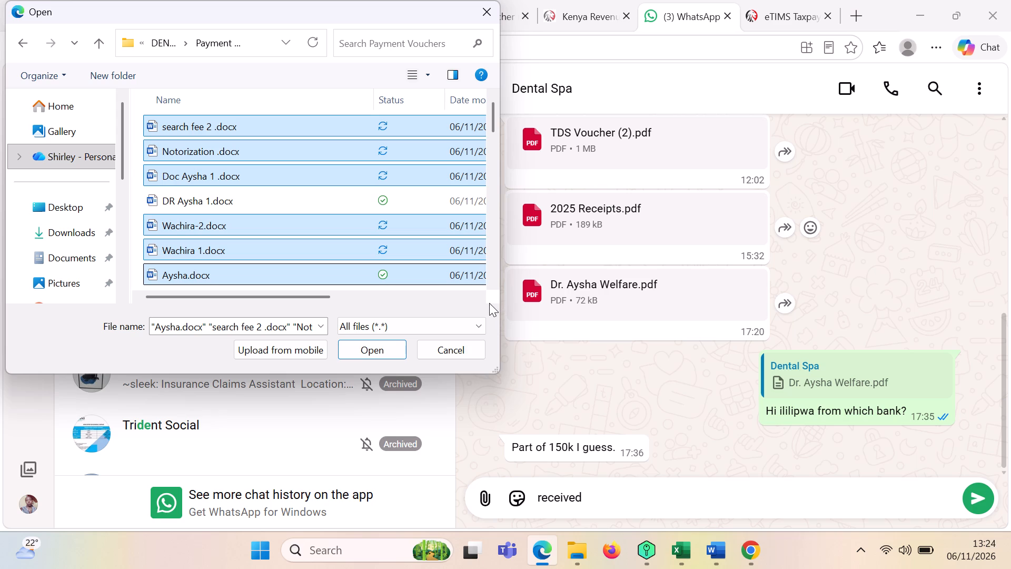
pyautogui.tripleClick(488, 296)
pyautogui.moveTo(488, 296); pyautogui.dragTo(484, 43)
pyautogui.moveTo(484, 43); pyautogui.dragTo(567, 333)
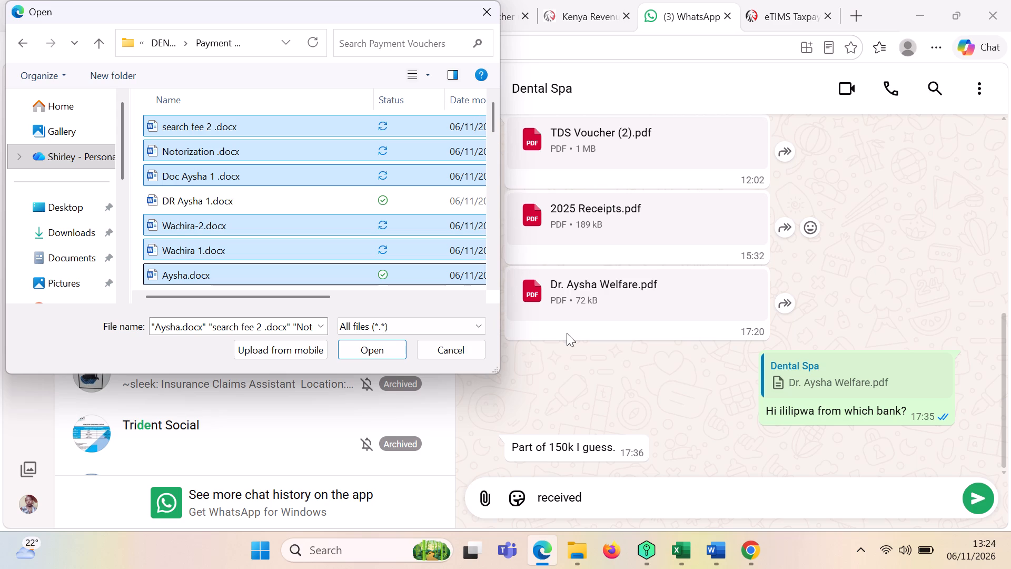
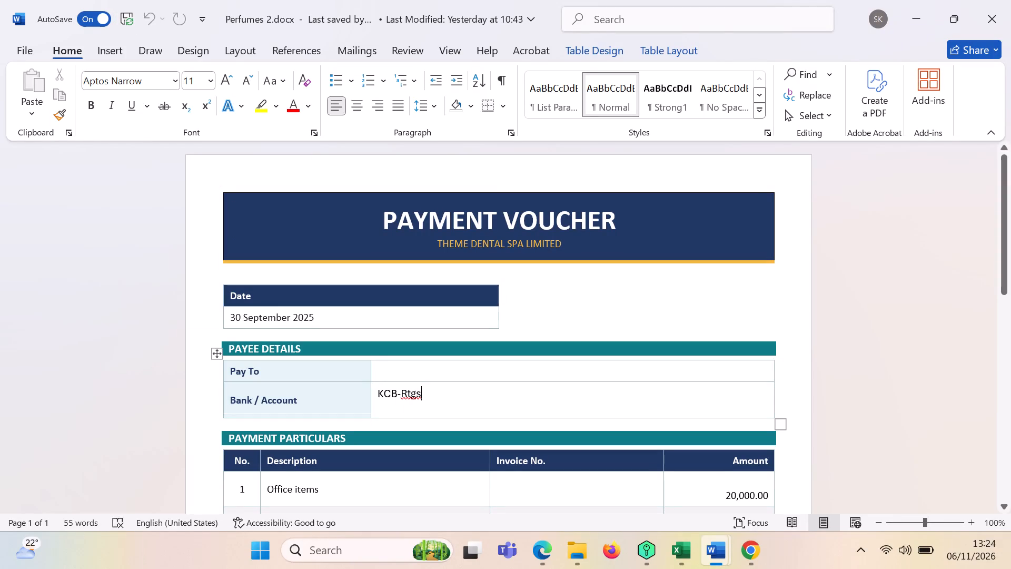
# Correct the Bank / Account entry in the Perfumes 2 voucher to KCB-RTGS and save the document.
pyautogui.press('BackSpace')
pyautogui.press('BackSpace')
pyautogui.press('BackSpace')
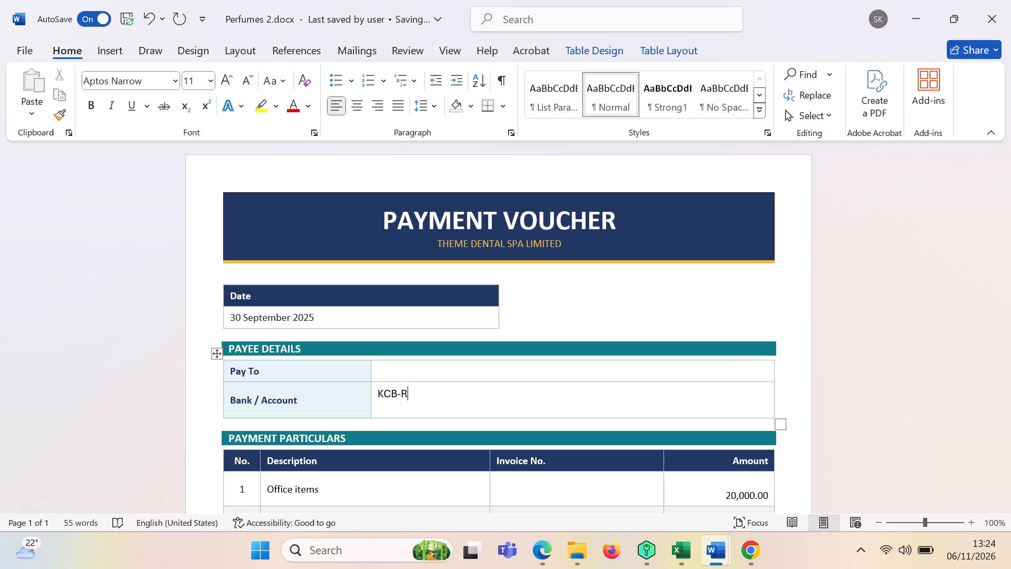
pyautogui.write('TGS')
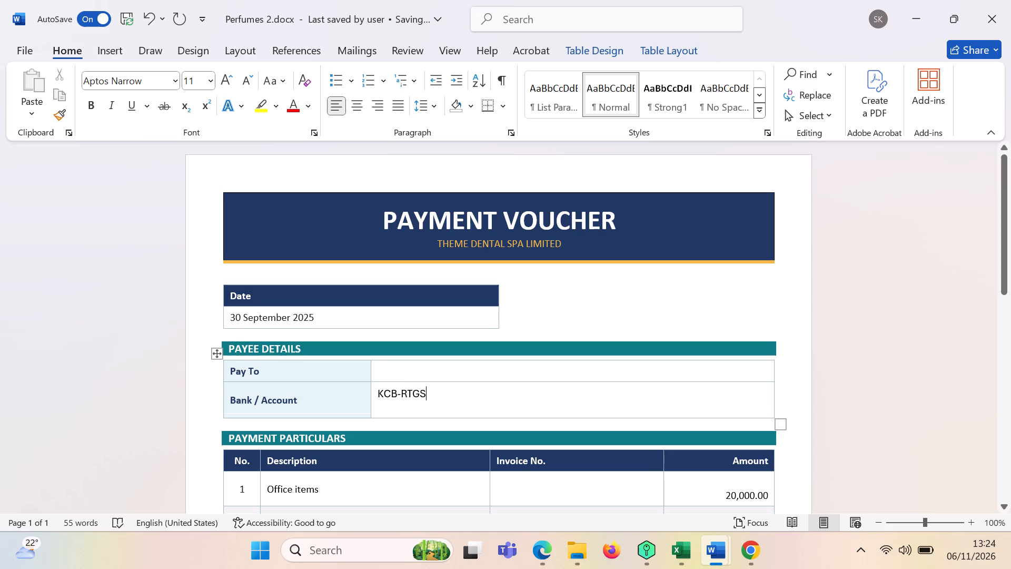
pyautogui.click(121, 17)
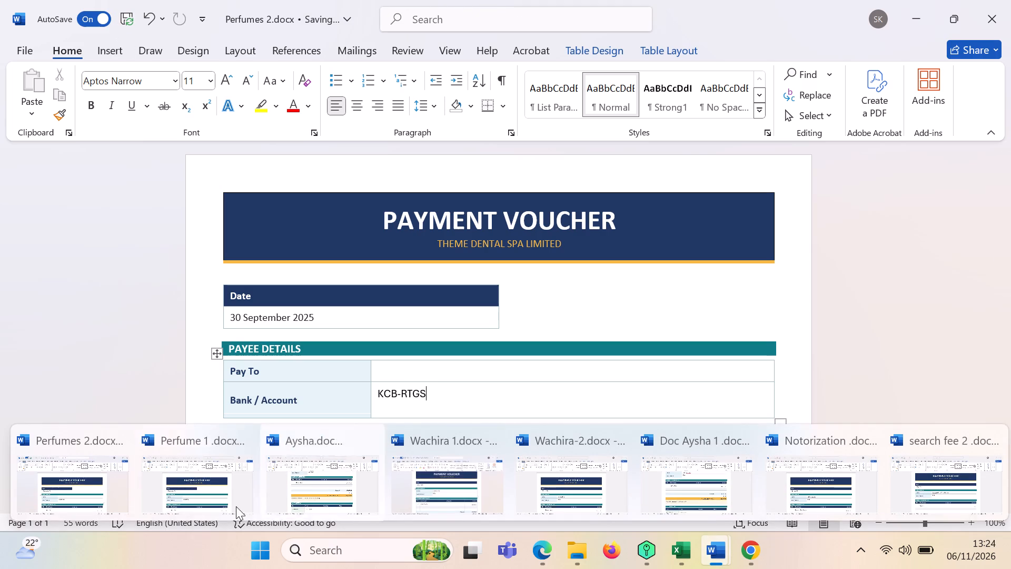
# Switch to the open Perfume 1 payment voucher.
pyautogui.click(200, 493)
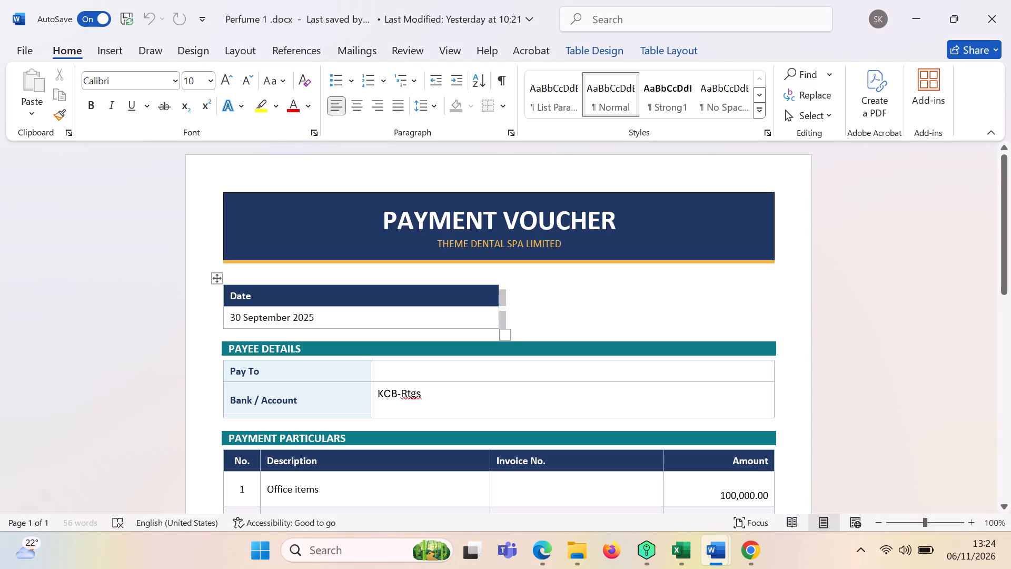
# Correct the bank entry in the Perfume 1 voucher to KCB-RTGS and save the voucher.
pyautogui.click(430, 385)
pyautogui.click(423, 387)
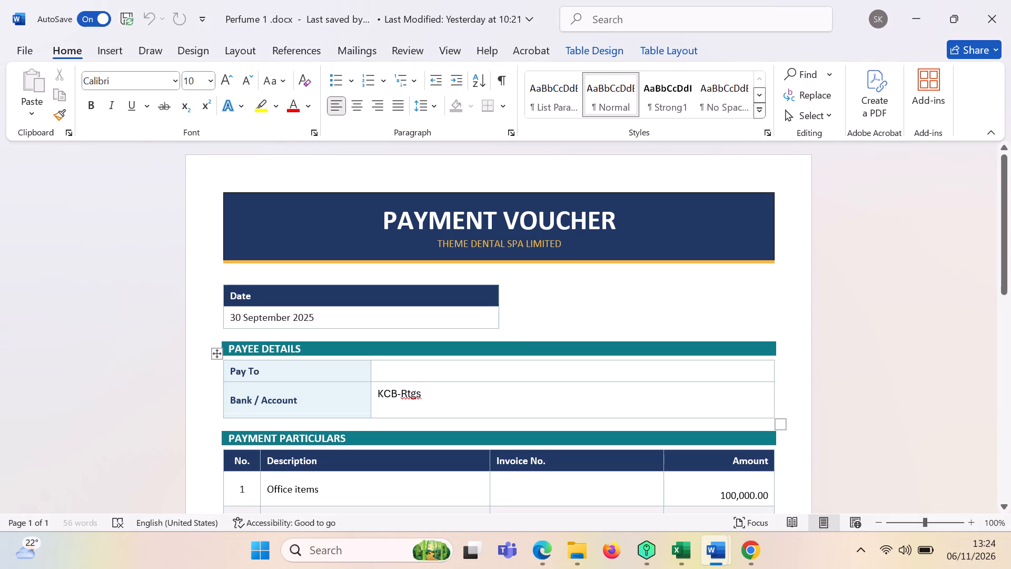
pyautogui.press('BackSpace')
pyautogui.press('BackSpace')
pyautogui.press('BackSpace')
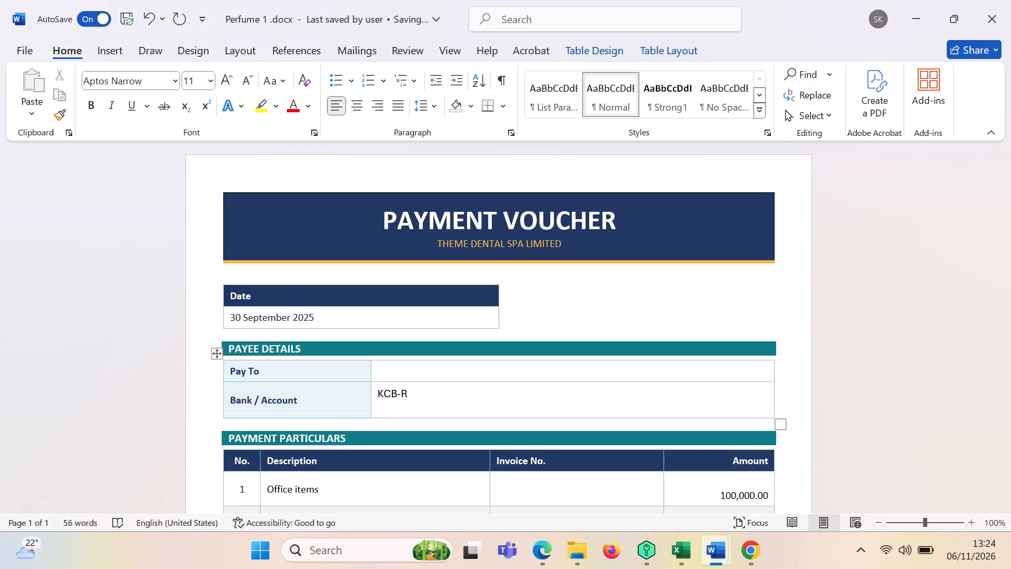
pyautogui.write('TGS')
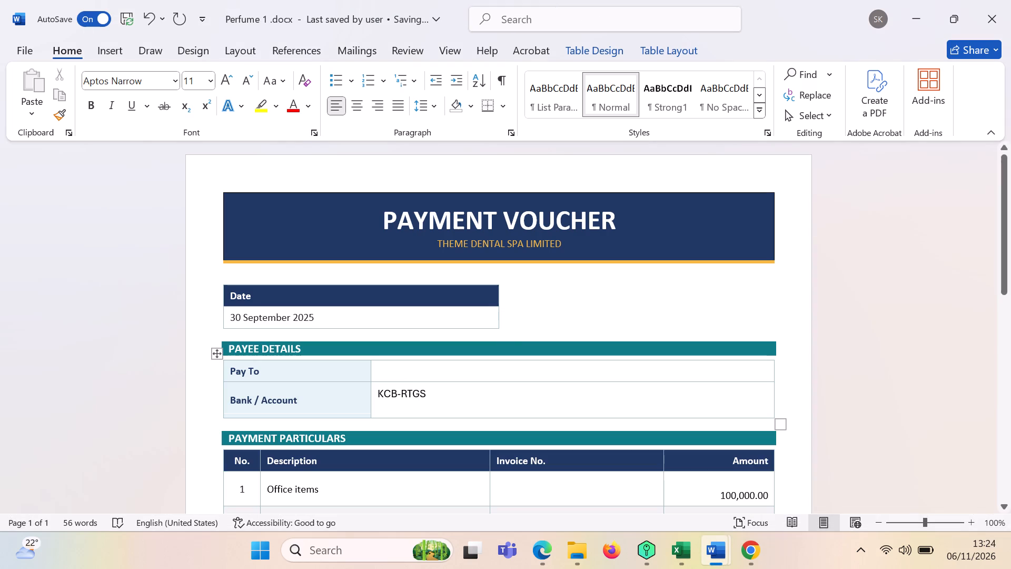
pyautogui.click(125, 20)
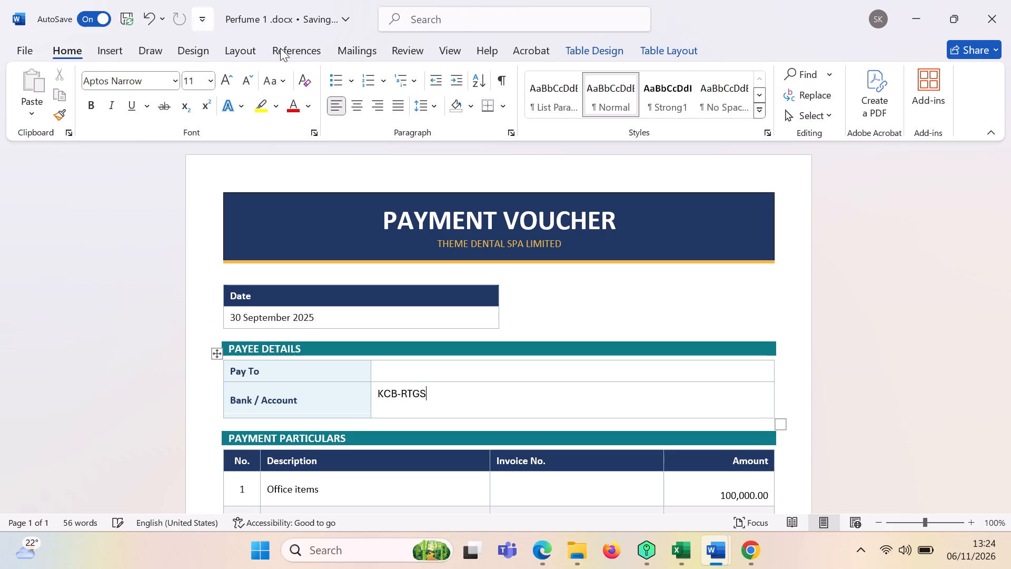
# Correct the bank entry in the Aysha voucher to KCB-RTGS and save the voucher.
pyautogui.click(719, 539)
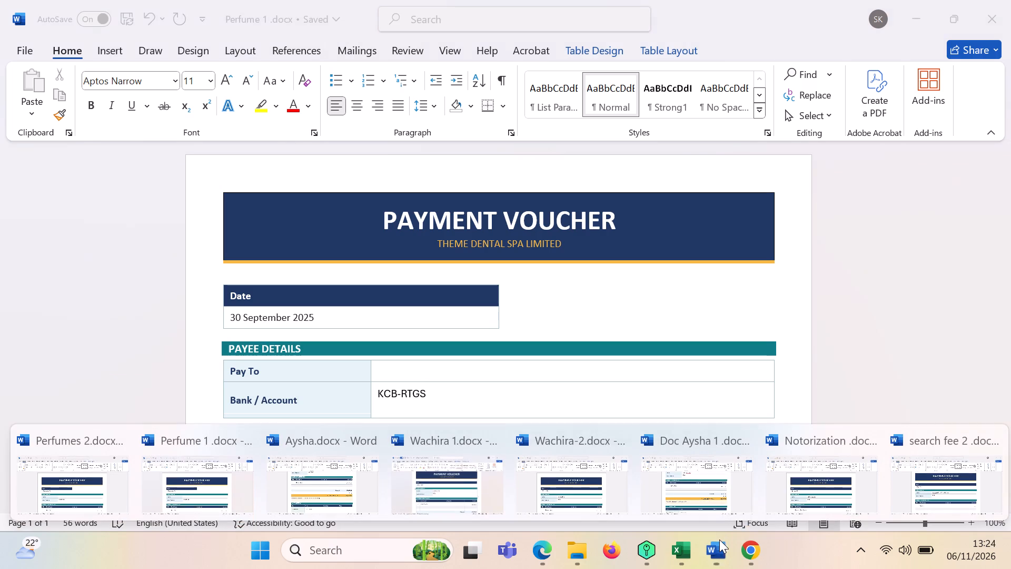
pyautogui.click(336, 485)
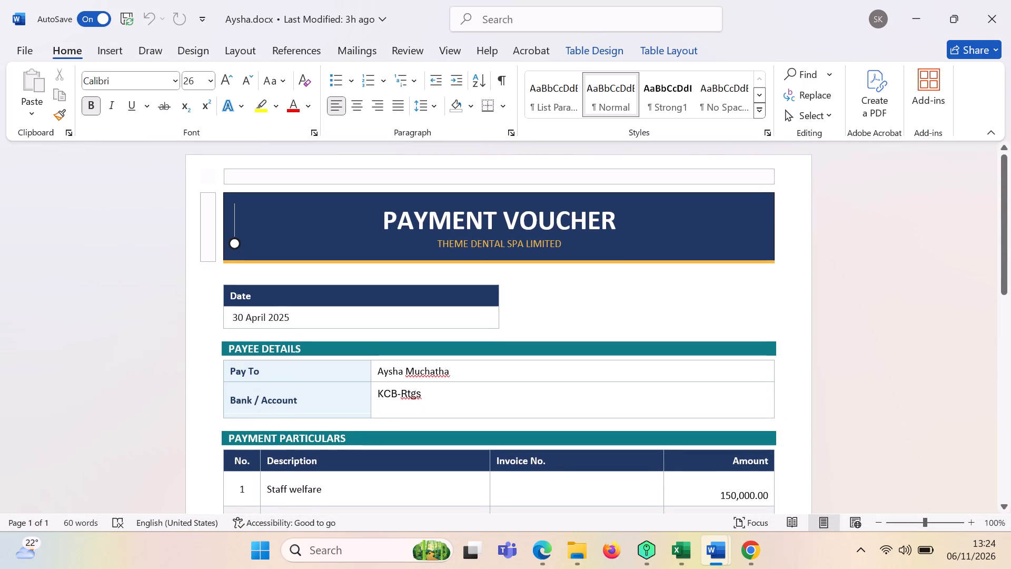
pyautogui.click(424, 396)
pyautogui.press('BackSpace')
pyautogui.press('BackSpace')
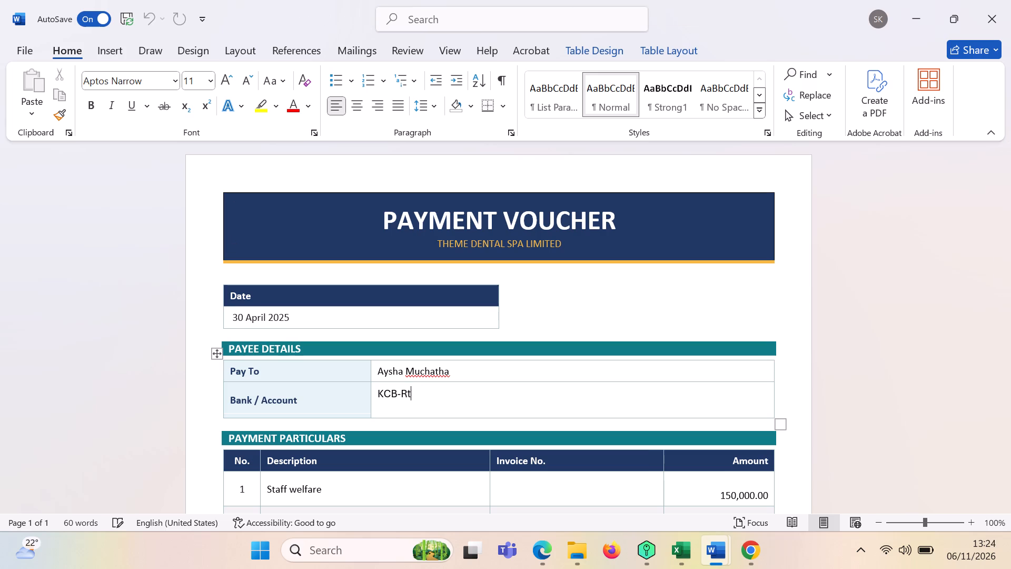
pyautogui.press('BackSpace')
pyautogui.write('TGS')
pyautogui.click(529, 403)
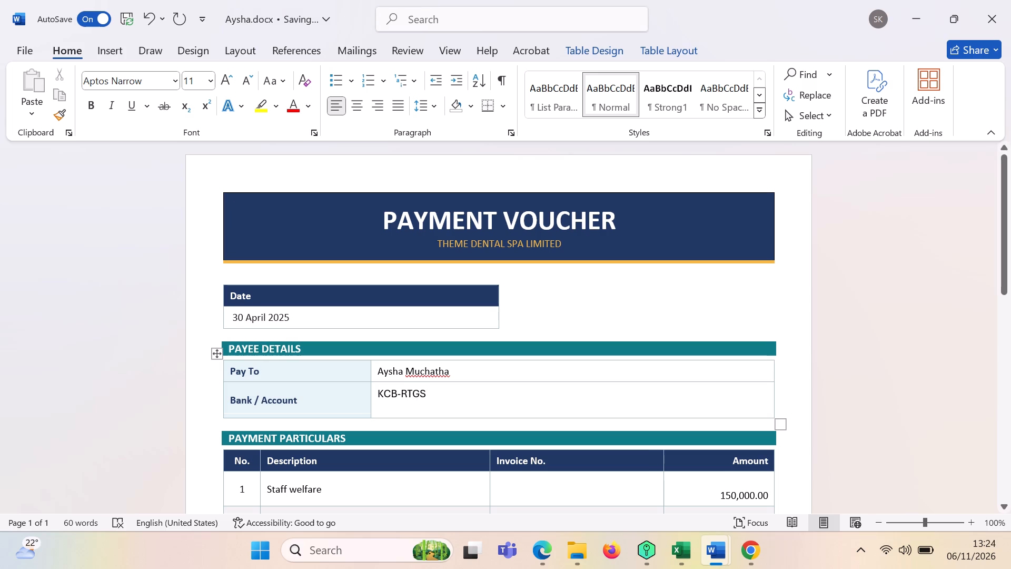
pyautogui.click(124, 14)
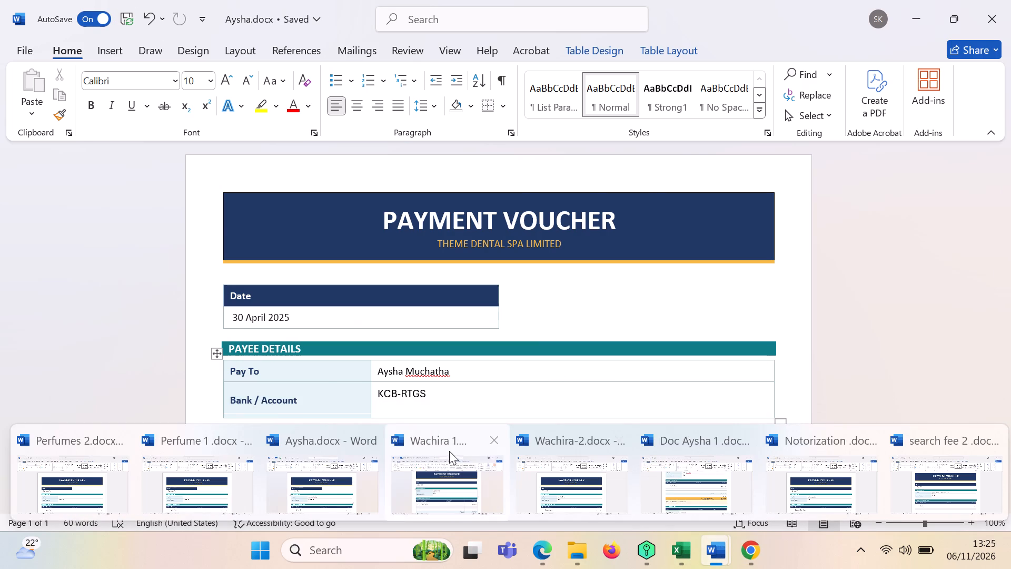
# Save the open Wachira 1, Wachira-2, Doc Aysha 1 and Notorization vouchers one after another.
pyautogui.click(438, 464)
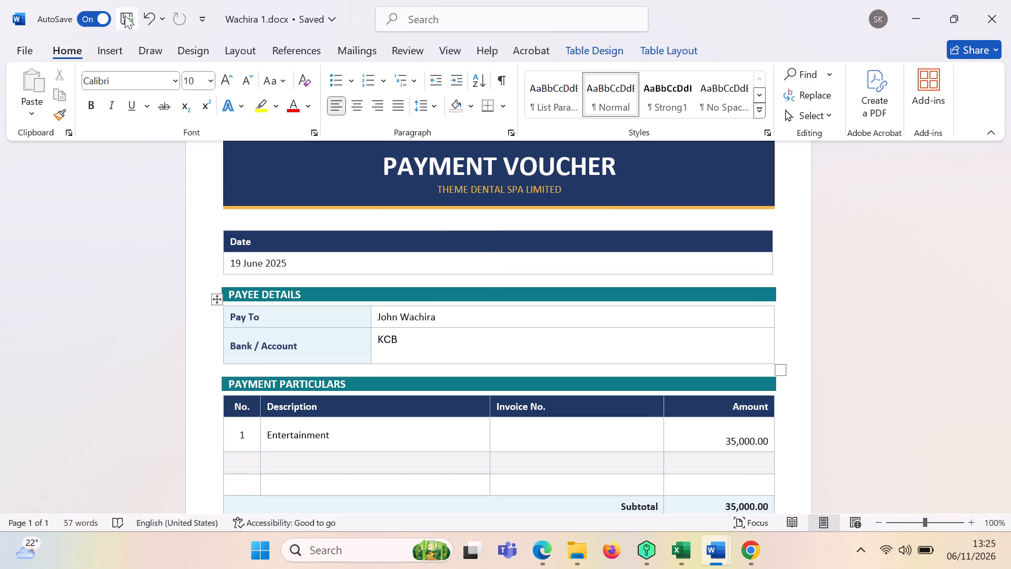
pyautogui.click(130, 13)
pyautogui.click(130, 15)
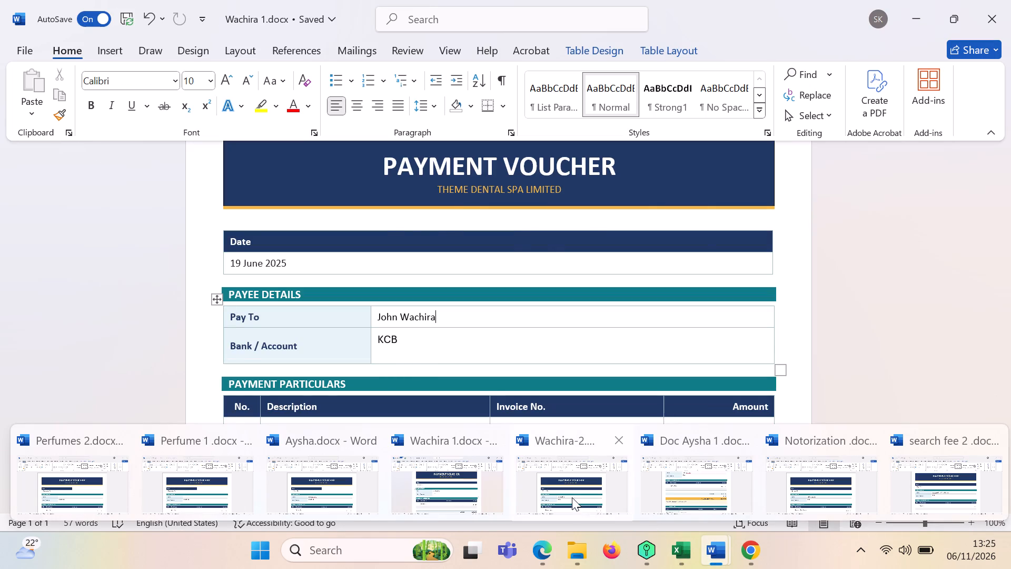
pyautogui.click(572, 495)
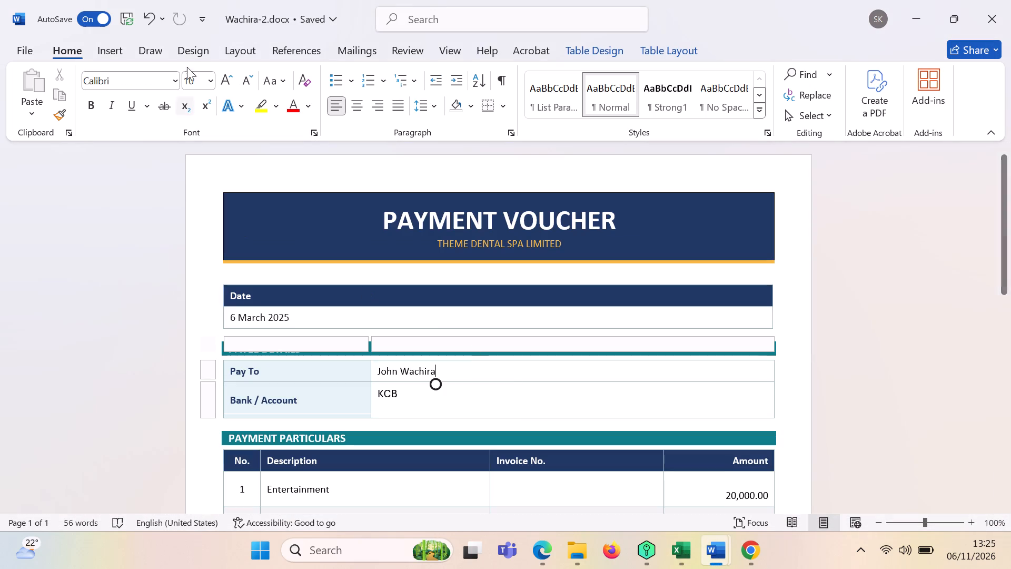
pyautogui.click(124, 18)
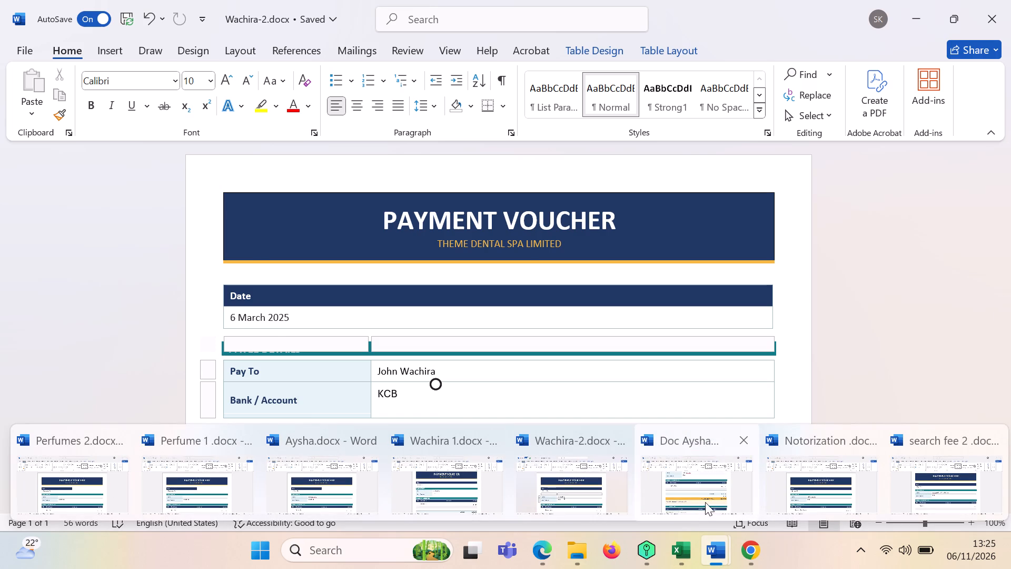
pyautogui.click(705, 499)
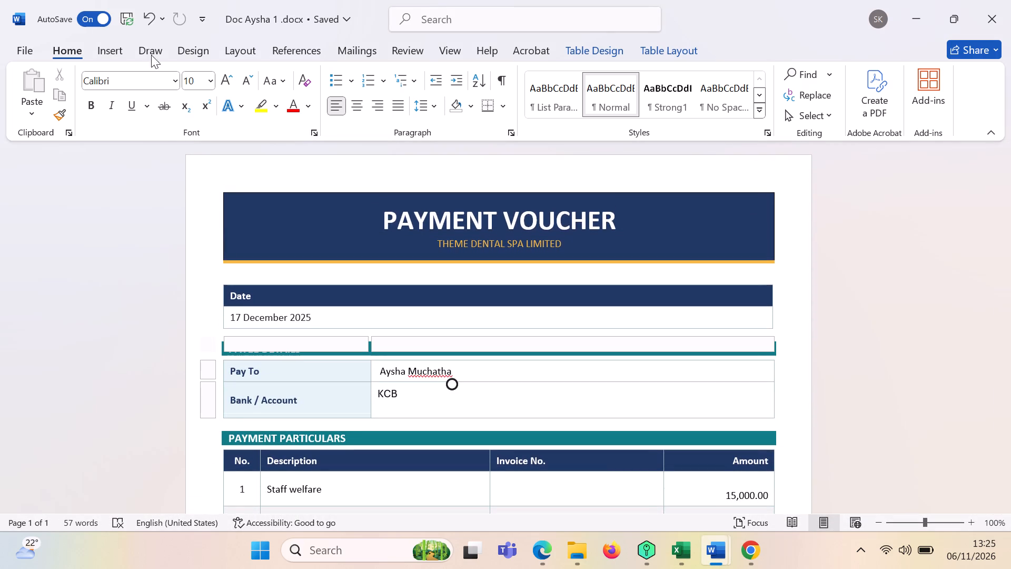
pyautogui.click(124, 20)
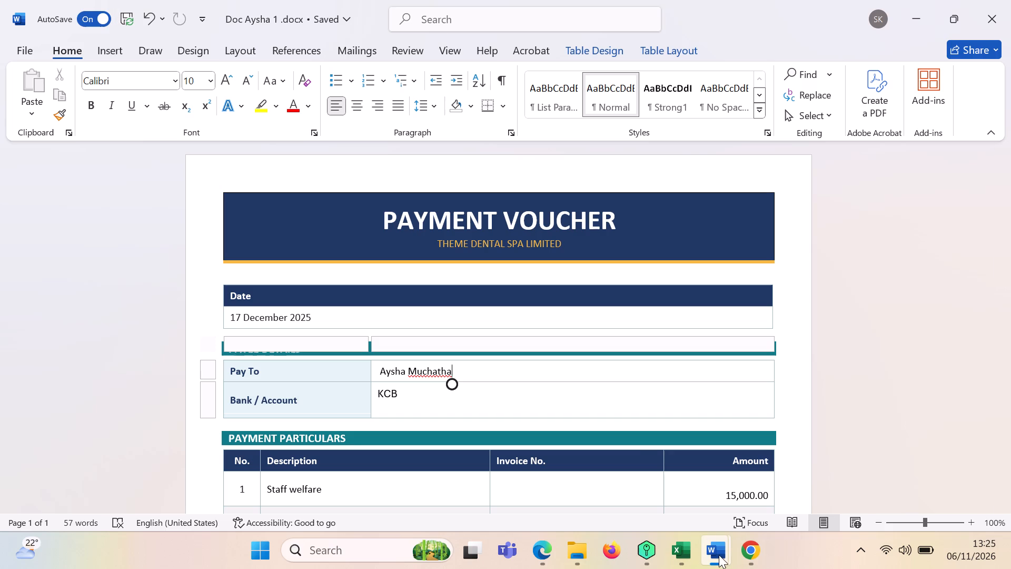
pyautogui.click(809, 472)
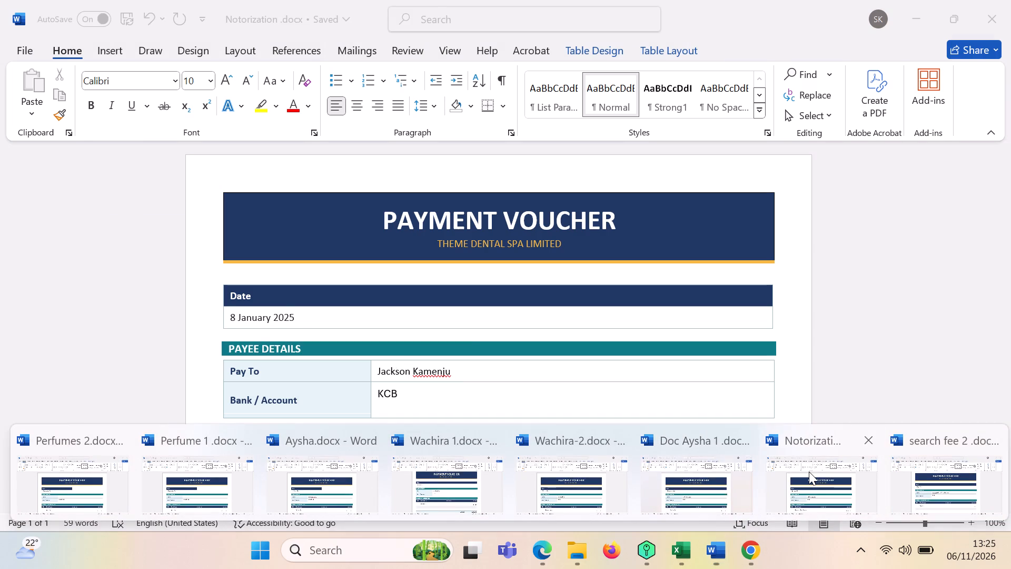
pyautogui.click(125, 15)
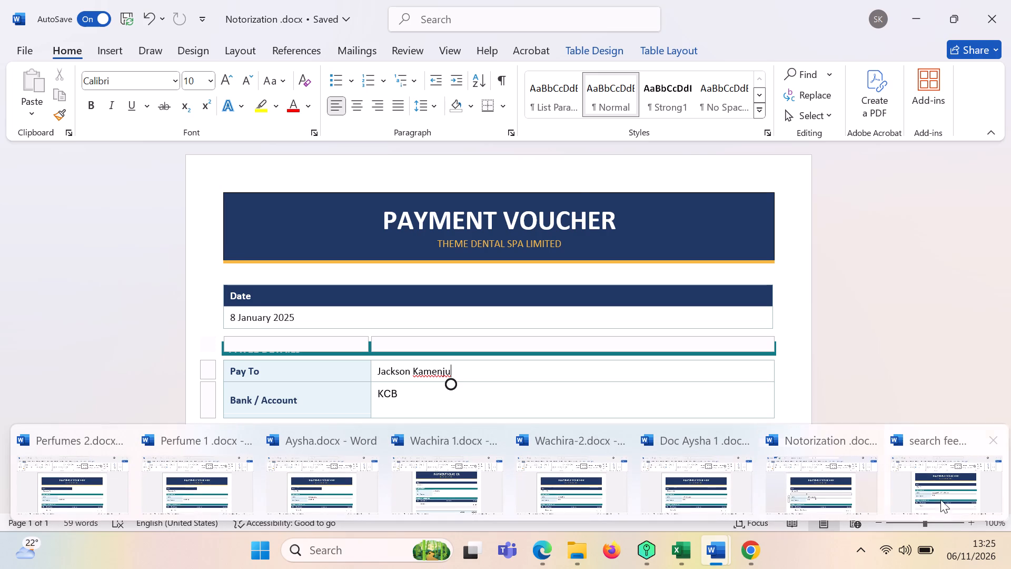
# Return to the Notorization voucher and save it.
pyautogui.click(830, 483)
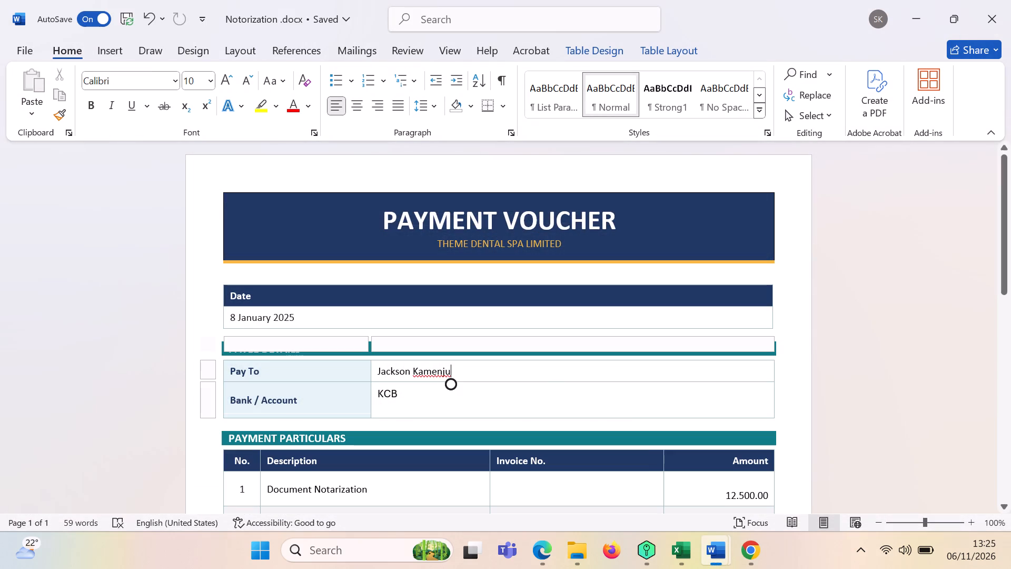
pyautogui.click(133, 21)
# Switch to the open search fee 2 voucher.
pyautogui.click(971, 490)
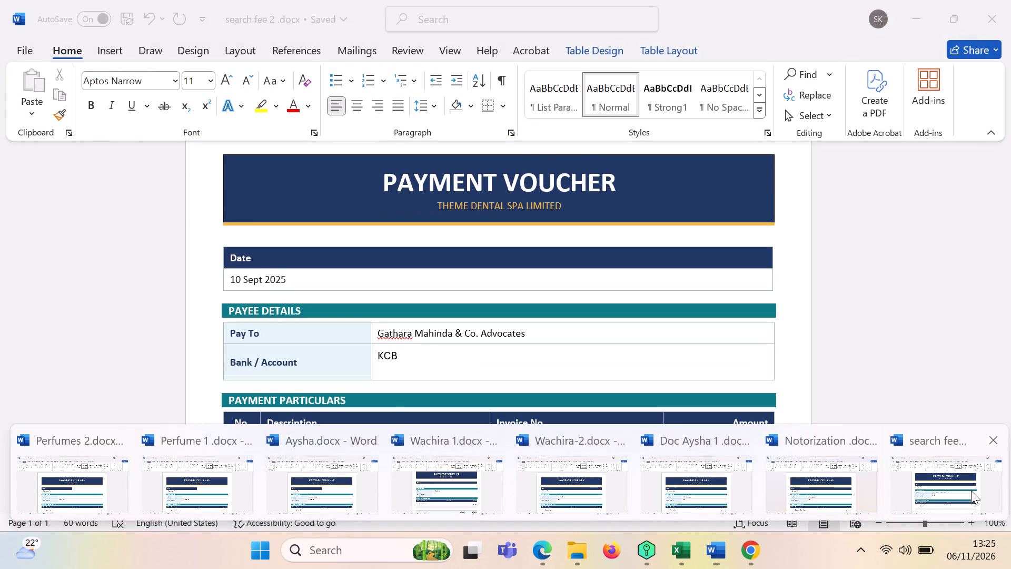
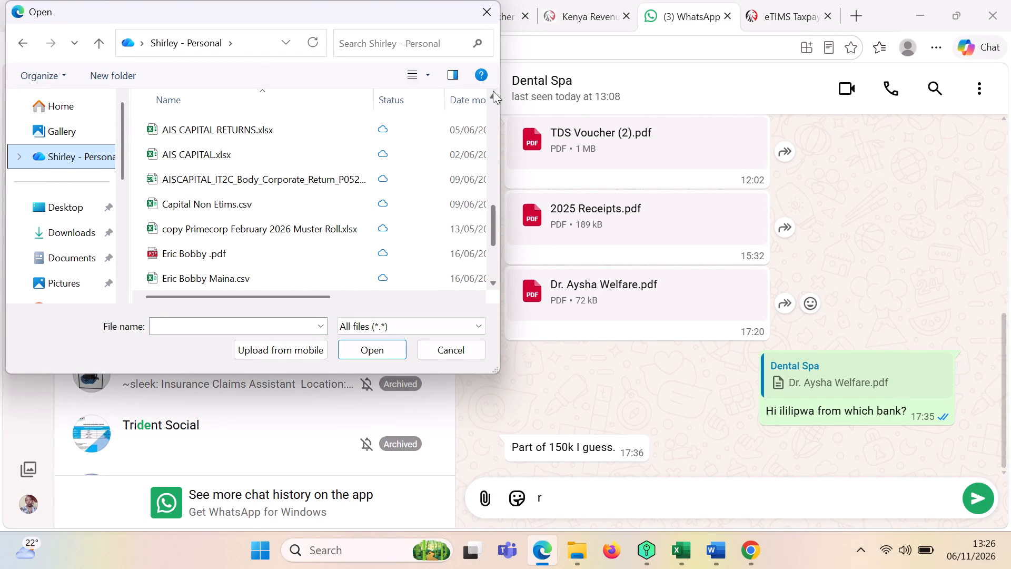
# Browse the attachment file picker to the Payment Vouchers folder inside DENTAL SPA on the personal OneDrive.
pyautogui.click(493, 92)
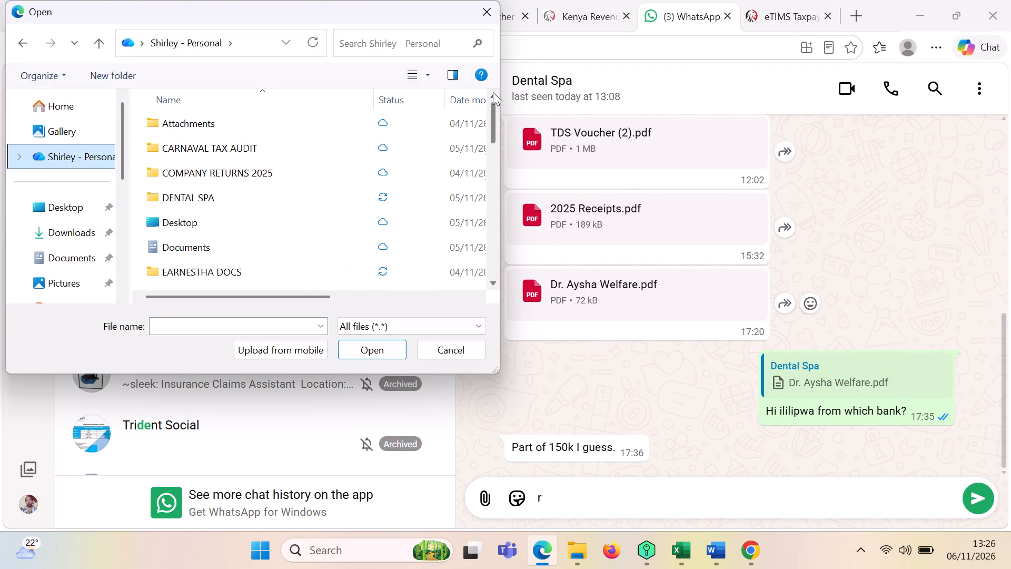
pyautogui.doubleClick(271, 228)
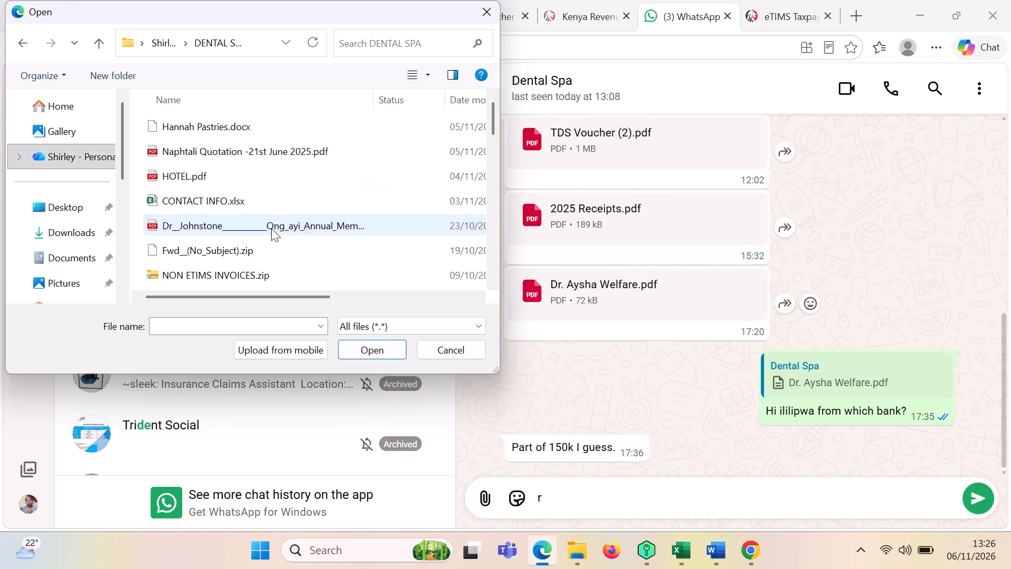
pyautogui.tripleClick(491, 278)
pyautogui.tripleClick(491, 278)
pyautogui.tripleClick(491, 278)
pyautogui.tripleClick(491, 278)
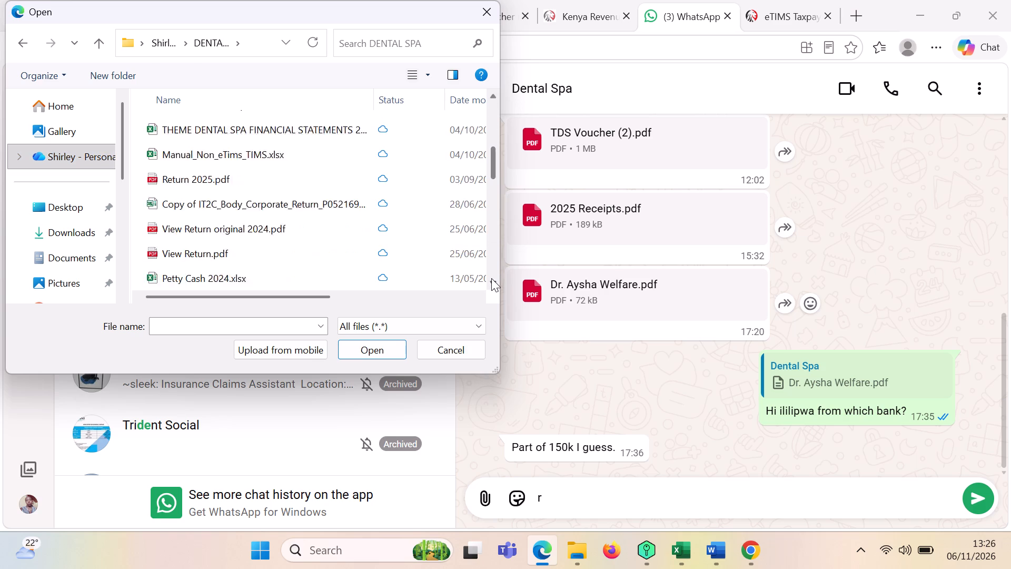
pyautogui.doubleClick(491, 278)
pyautogui.doubleClick(263, 206)
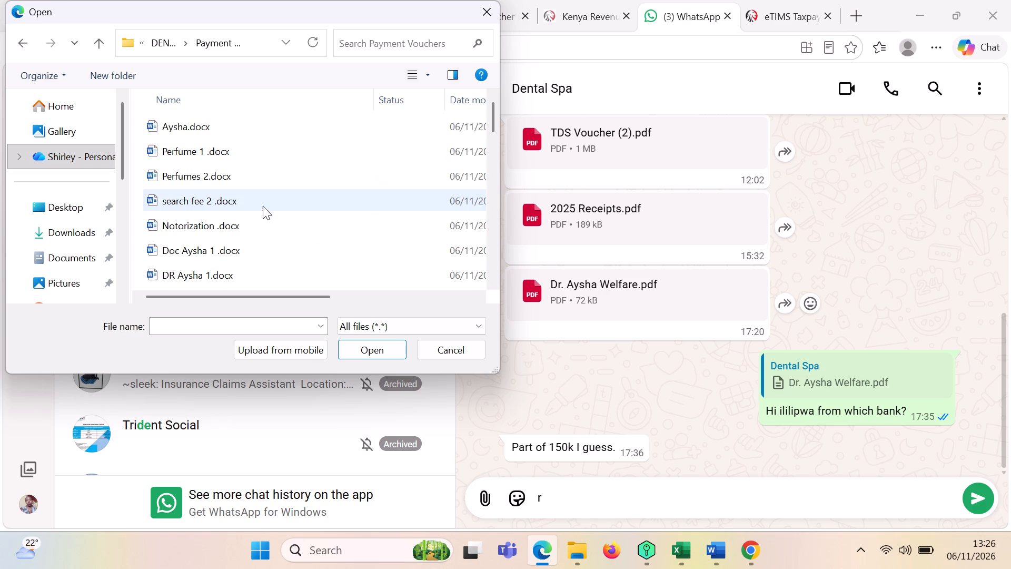
# Select the Aysha, Perfume 1, Perfumes 2, search fee 2, Notorization and Doc Aysha 1 vouchers together as chat attachments.
pyautogui.click(285, 125)
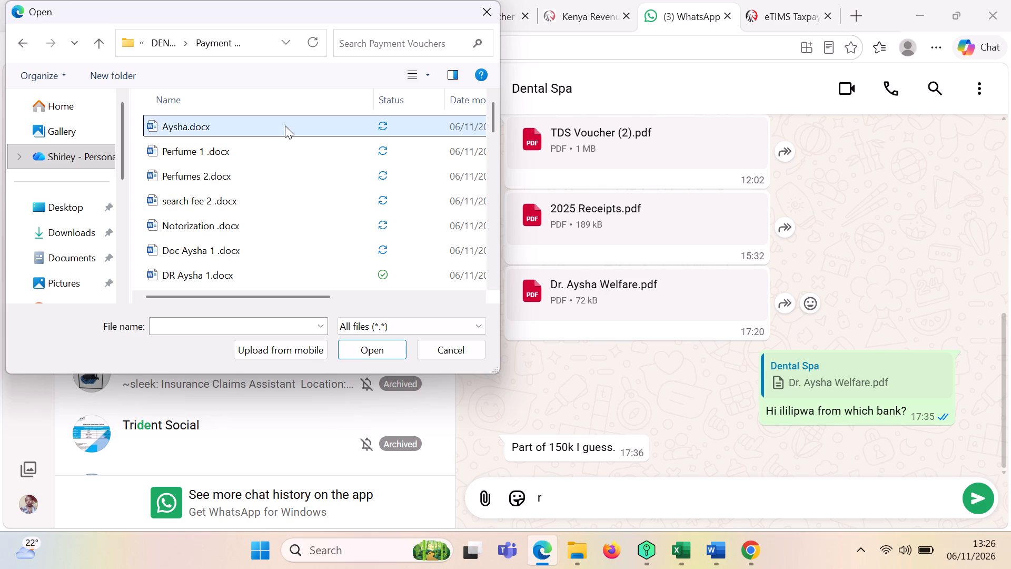
pyautogui.keyDown('ctrl'); pyautogui.click(246, 149); pyautogui.keyUp('ctrl')
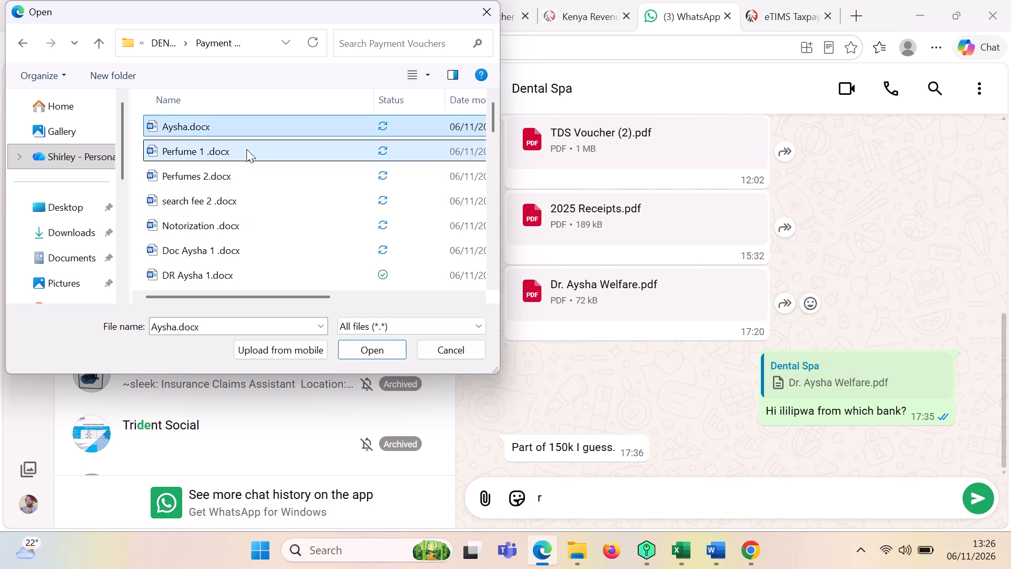
pyautogui.keyDown('ctrl'); pyautogui.click(239, 176); pyautogui.keyUp('ctrl')
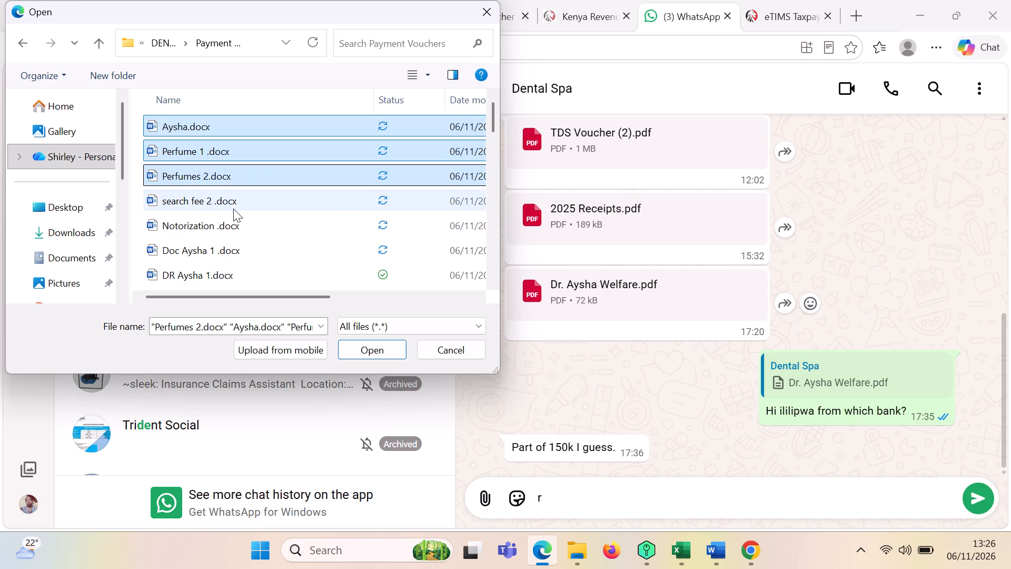
pyautogui.keyDown('ctrl'); pyautogui.click(233, 204); pyautogui.keyUp('ctrl')
pyautogui.keyDown('ctrl'); pyautogui.click(235, 227); pyautogui.keyUp('ctrl')
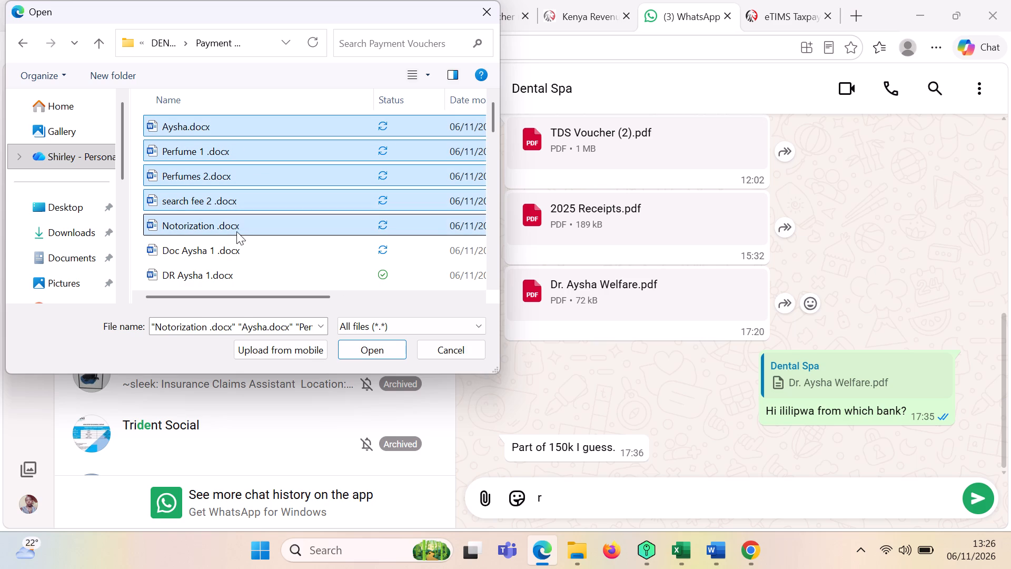
pyautogui.keyDown('ctrl'); pyautogui.click(226, 246); pyautogui.keyUp('ctrl')
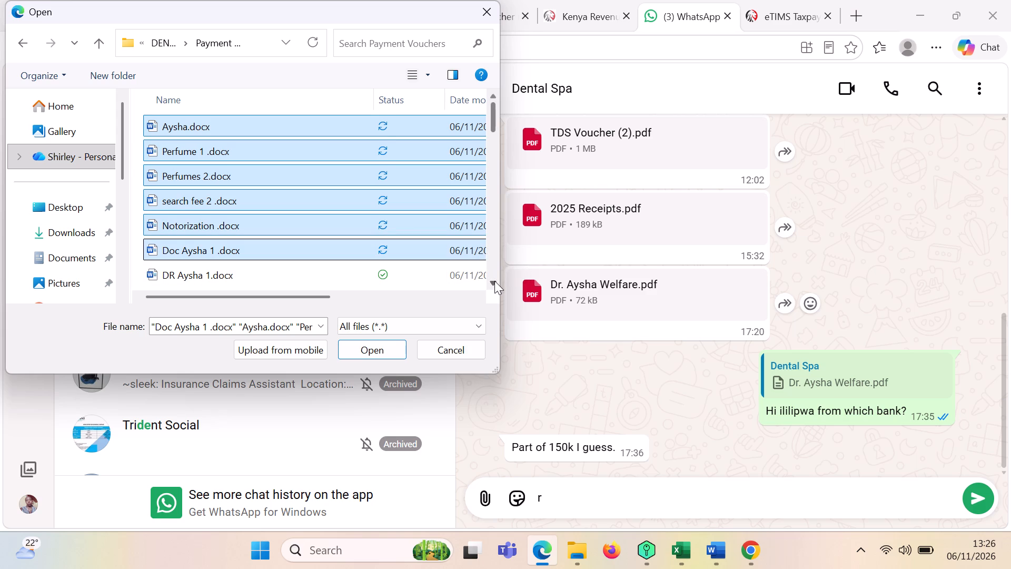
pyautogui.keyDown('ctrl'); pyautogui.tripleClick(494, 281); pyautogui.keyUp('ctrl')
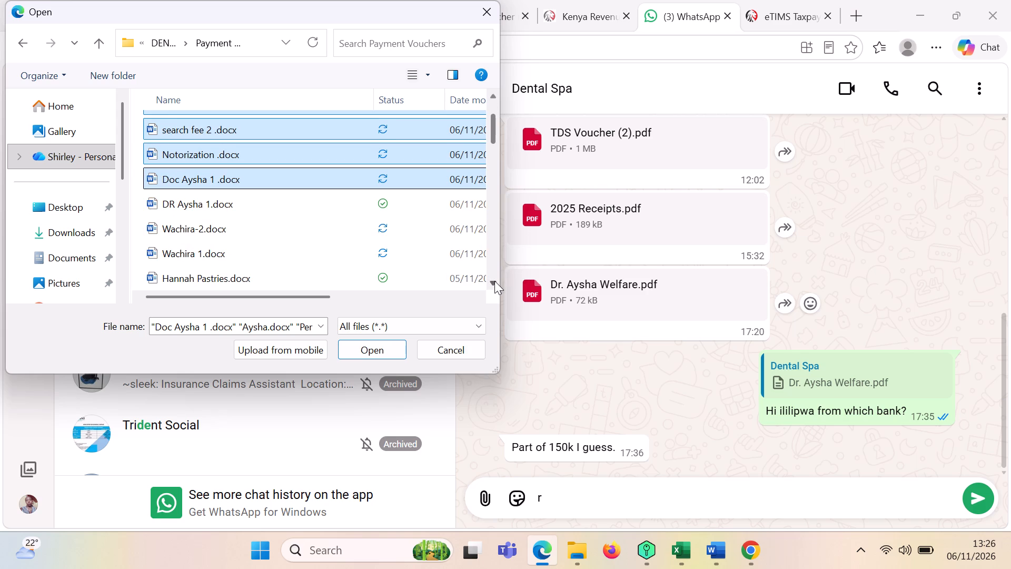
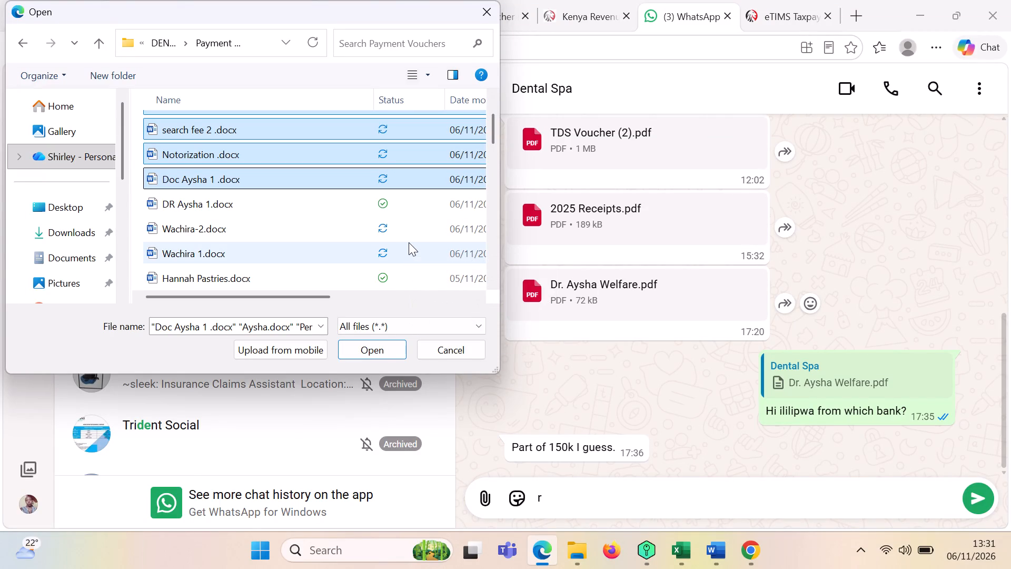
# Add Wachira-2 and Wachira 1 to the selected vouchers, check the selection, and attach all the selected files to the Dental Spa chat.
pyautogui.keyDown('ctrl'); pyautogui.click(303, 228); pyautogui.keyUp('ctrl')
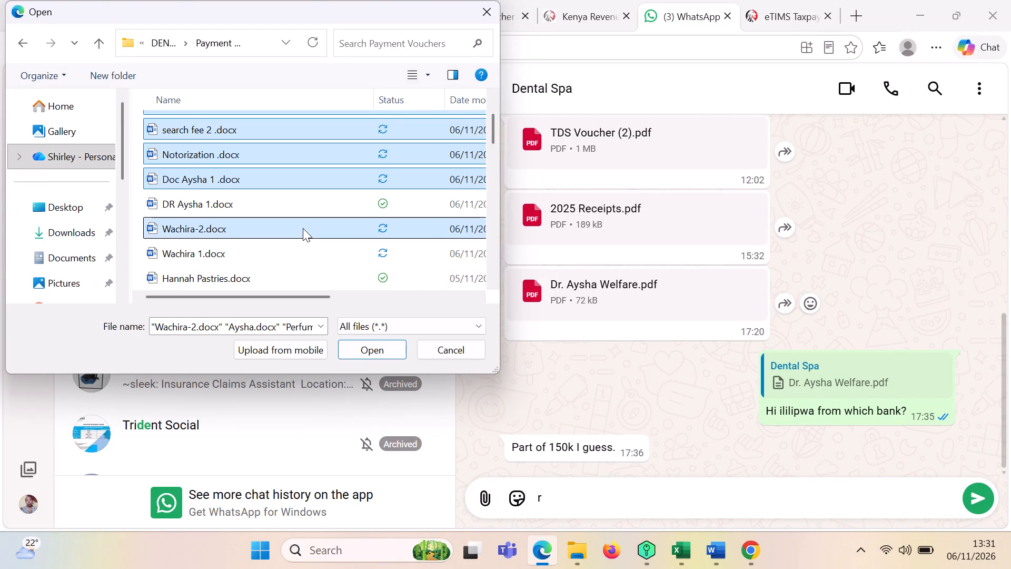
pyautogui.keyDown('ctrl'); pyautogui.click(315, 254); pyautogui.keyUp('ctrl')
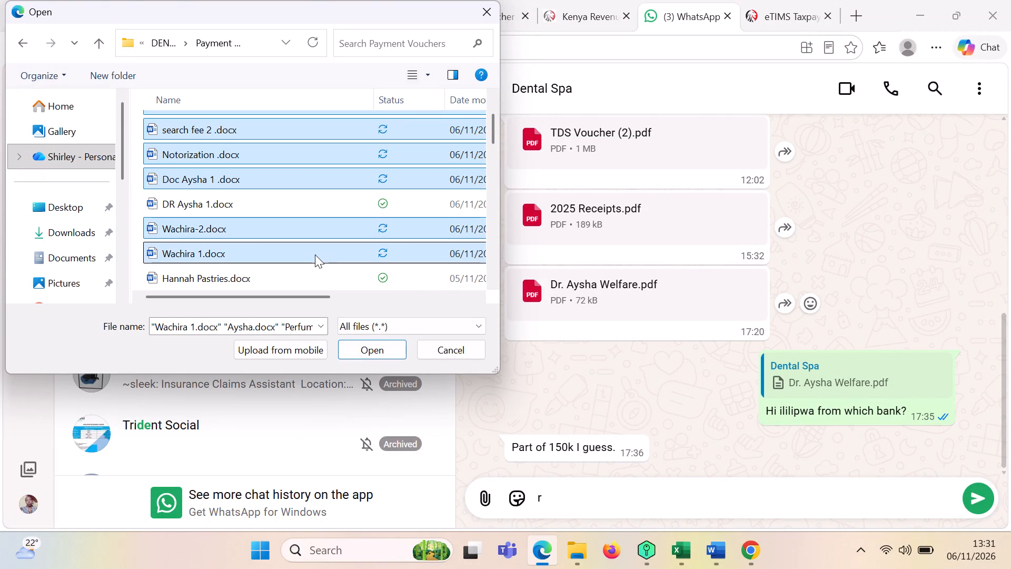
pyautogui.tripleClick(493, 99)
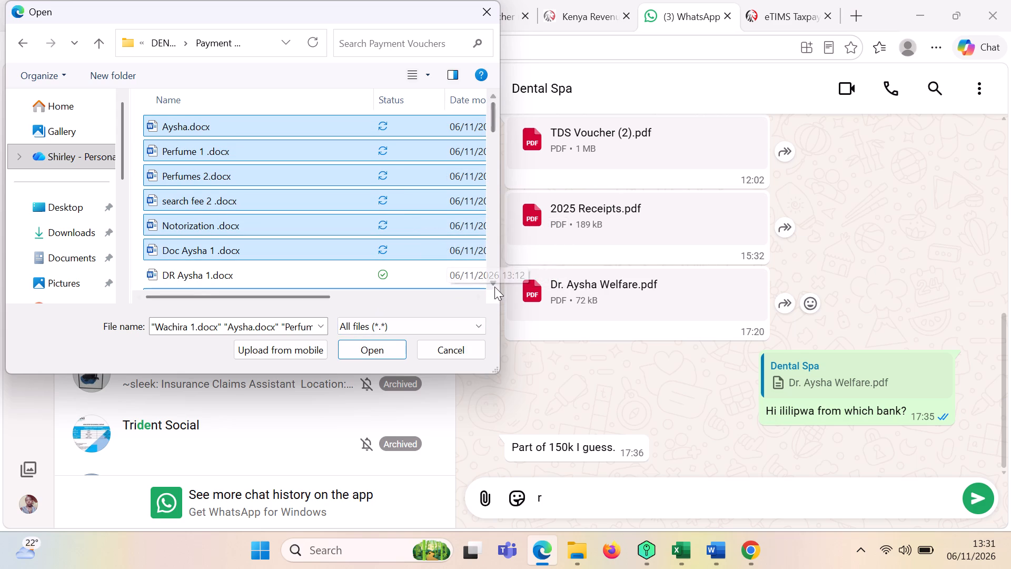
pyautogui.tripleClick(494, 282)
pyautogui.tripleClick(494, 282)
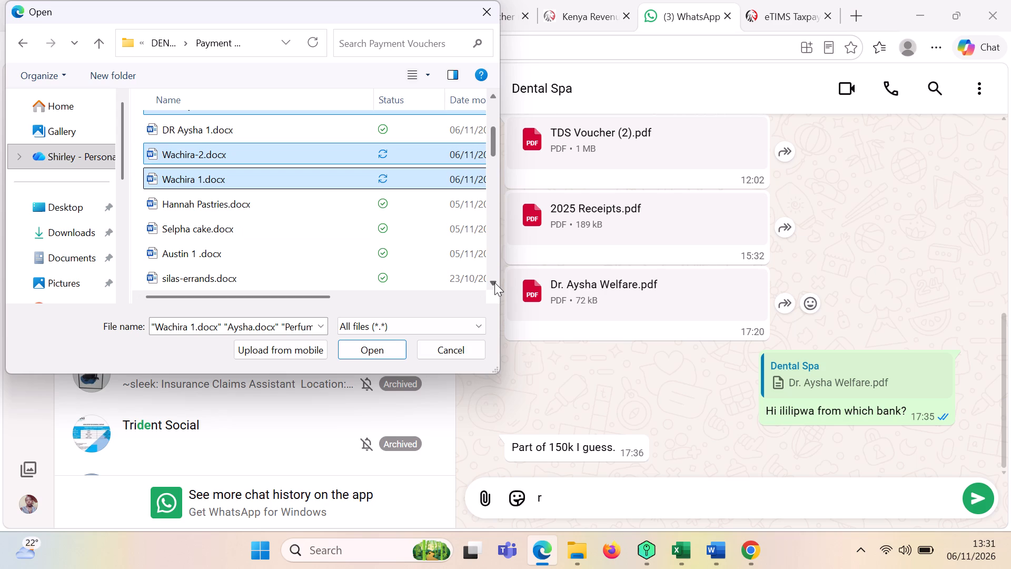
pyautogui.tripleClick(478, 302)
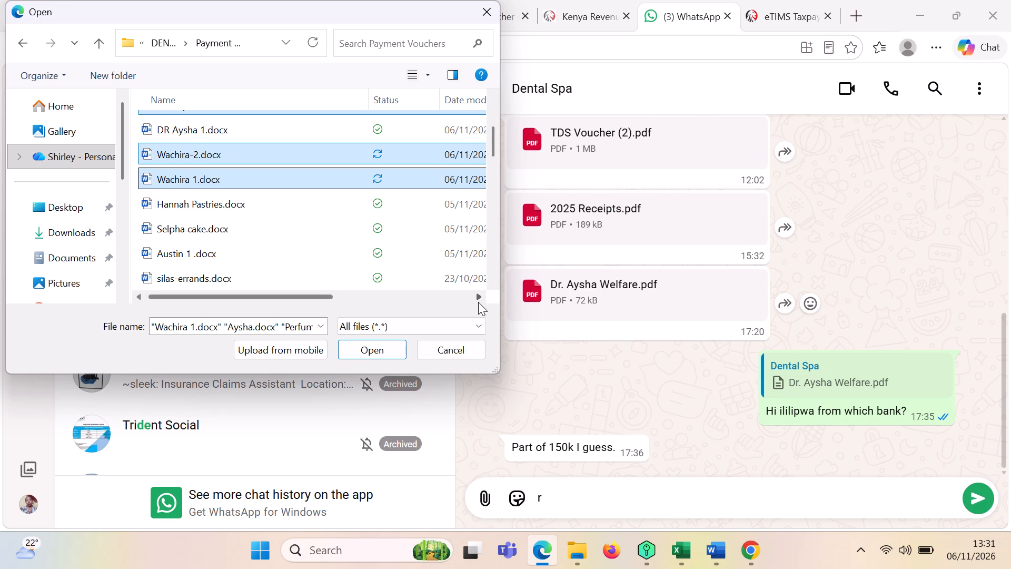
pyautogui.tripleClick(478, 302)
pyautogui.tripleClick(478, 302)
pyautogui.click(478, 302)
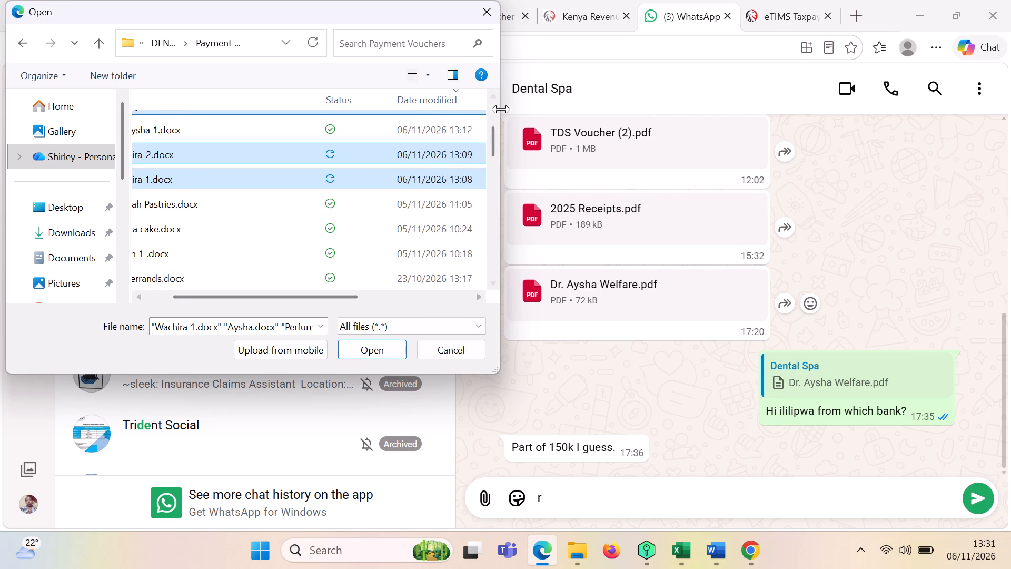
pyautogui.tripleClick(493, 99)
pyautogui.tripleClick(493, 99)
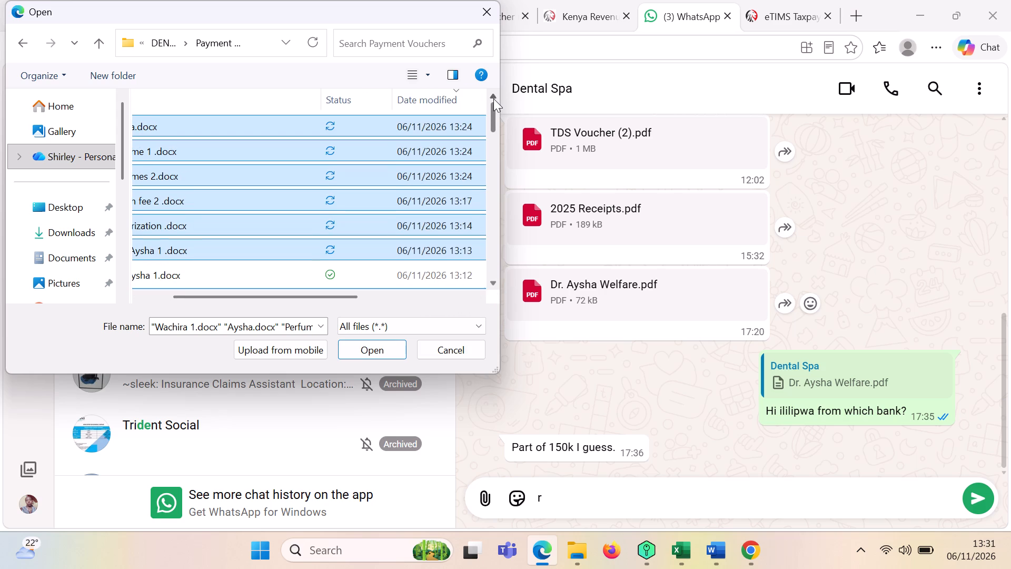
pyautogui.tripleClick(493, 99)
pyautogui.click(380, 346)
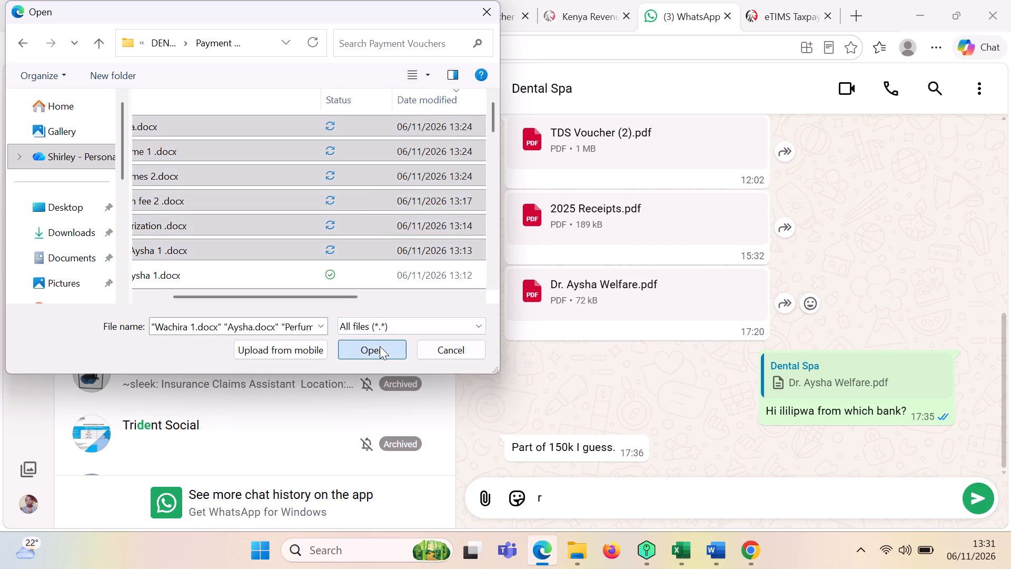
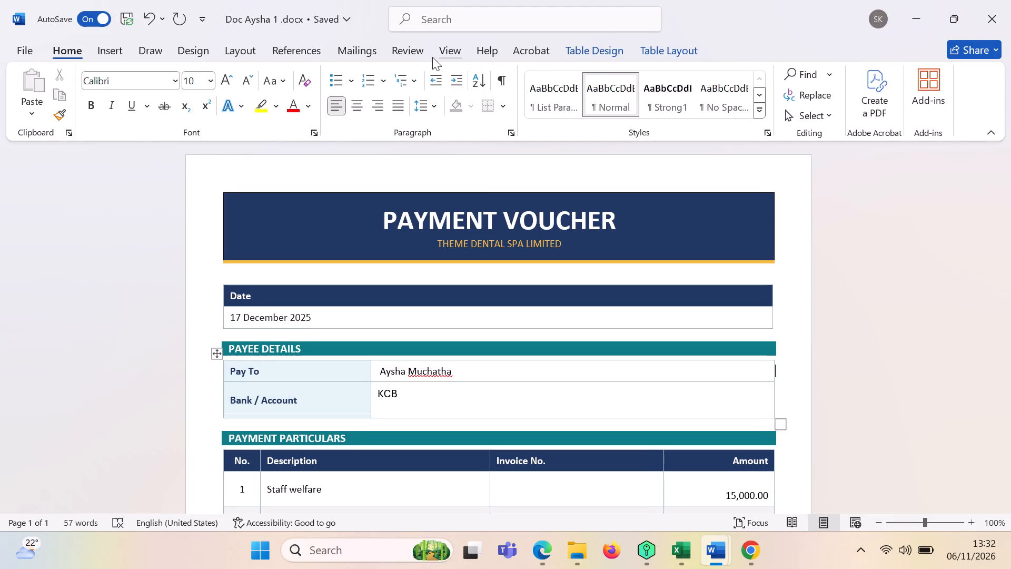
# Save the open Doc Aysha 1 payment voucher.
pyautogui.click(134, 26)
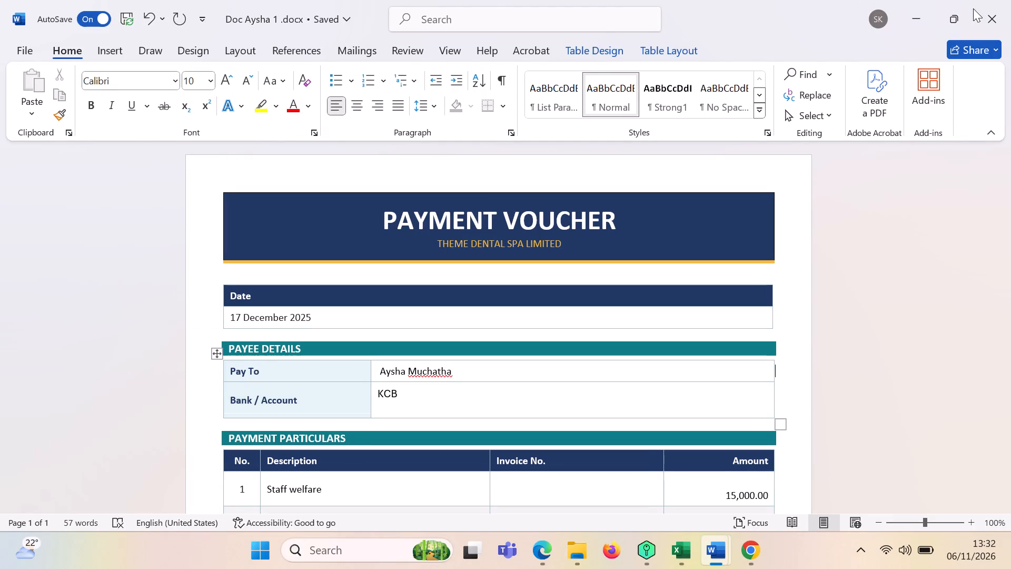
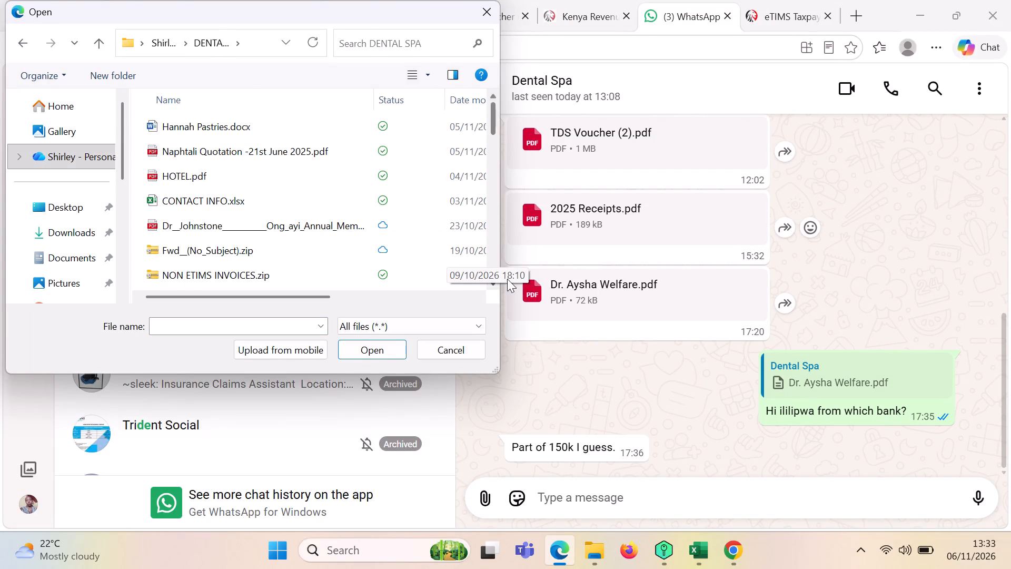
# Open the Payment Vouchers folder inside DENTAL SPA to choose files for the Dental Spa chat.
pyautogui.tripleClick(491, 280)
pyautogui.tripleClick(491, 280)
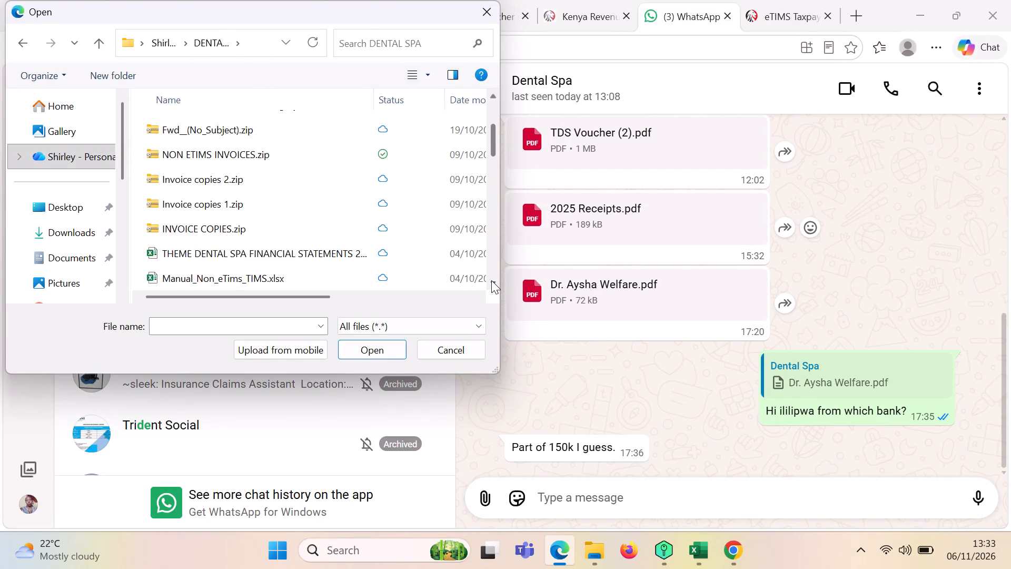
pyautogui.tripleClick(491, 280)
pyautogui.tripleClick(491, 280)
pyautogui.doubleClick(491, 280)
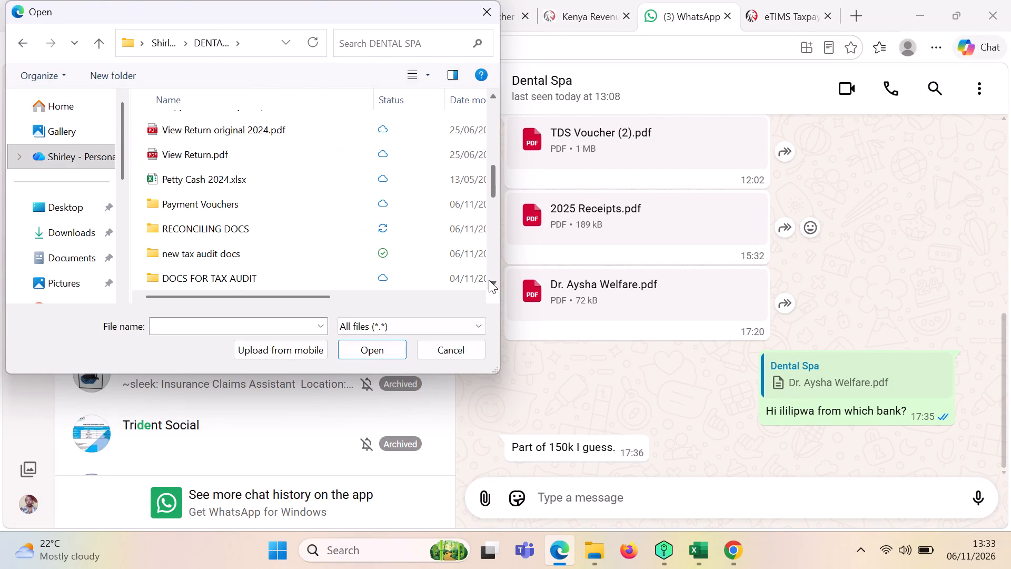
pyautogui.doubleClick(245, 208)
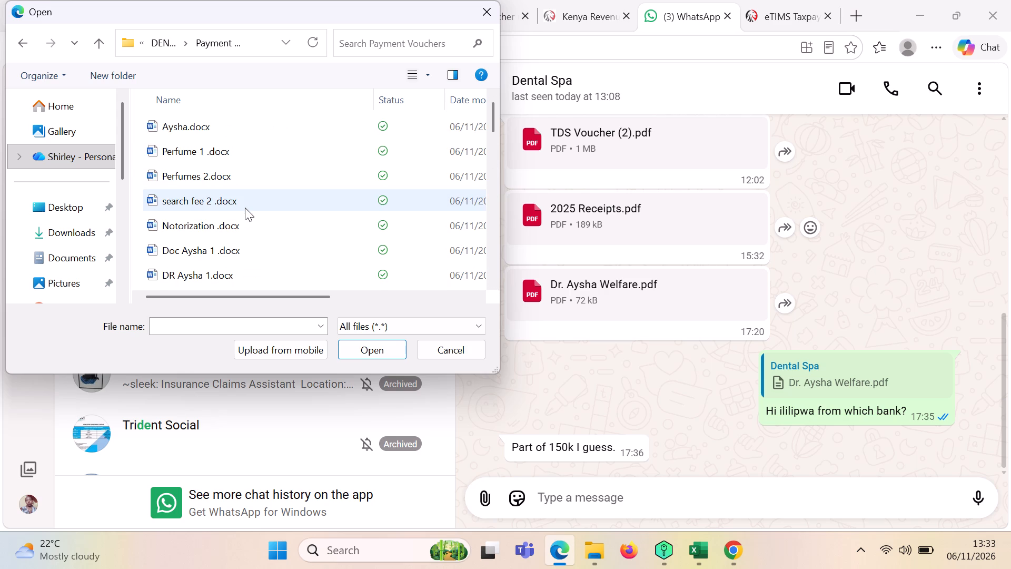
# Select the Aysha, Perfume 1, Perfumes 2, search fee 2, Notorization, Doc Aysha 1 and Wachira-2 vouchers together for attaching to the chat.
pyautogui.click(431, 127)
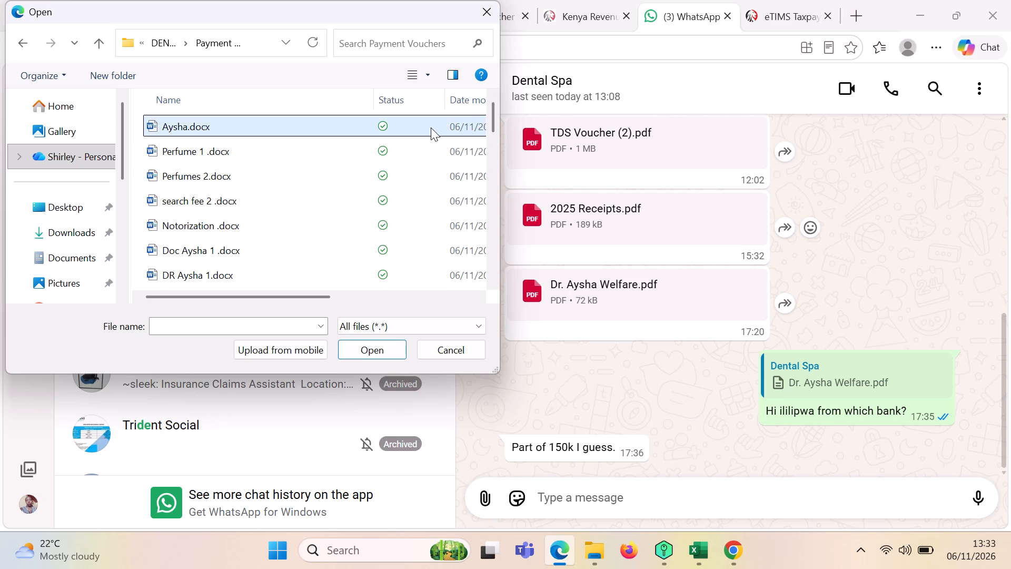
pyautogui.keyDown('ctrl'); pyautogui.click(381, 157); pyautogui.keyUp('ctrl')
pyautogui.keyDown('ctrl'); pyautogui.click(338, 183); pyautogui.keyUp('ctrl')
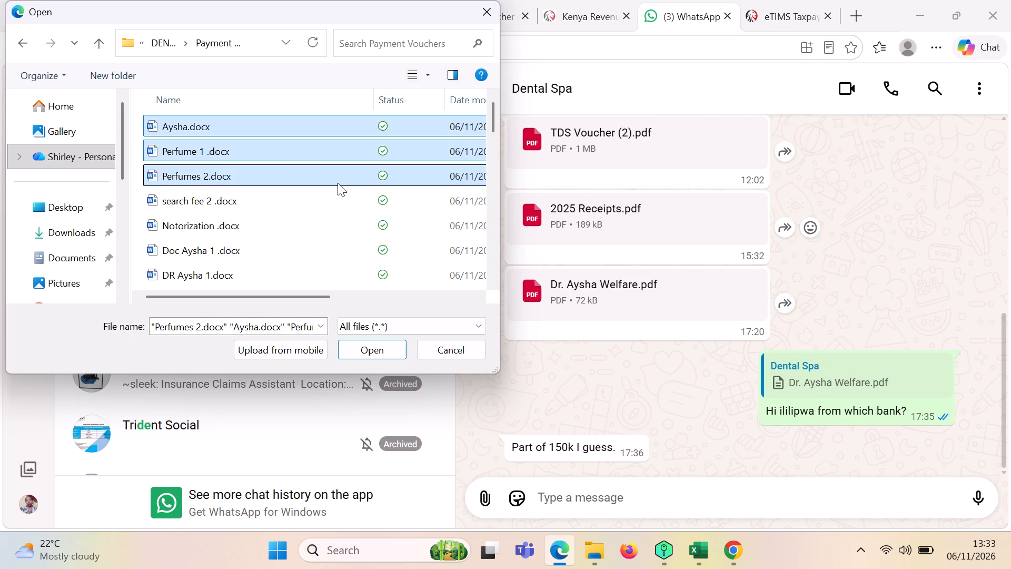
pyautogui.keyDown('ctrl'); pyautogui.click(313, 199); pyautogui.keyUp('ctrl')
pyautogui.keyDown('ctrl'); pyautogui.click(286, 224); pyautogui.keyUp('ctrl')
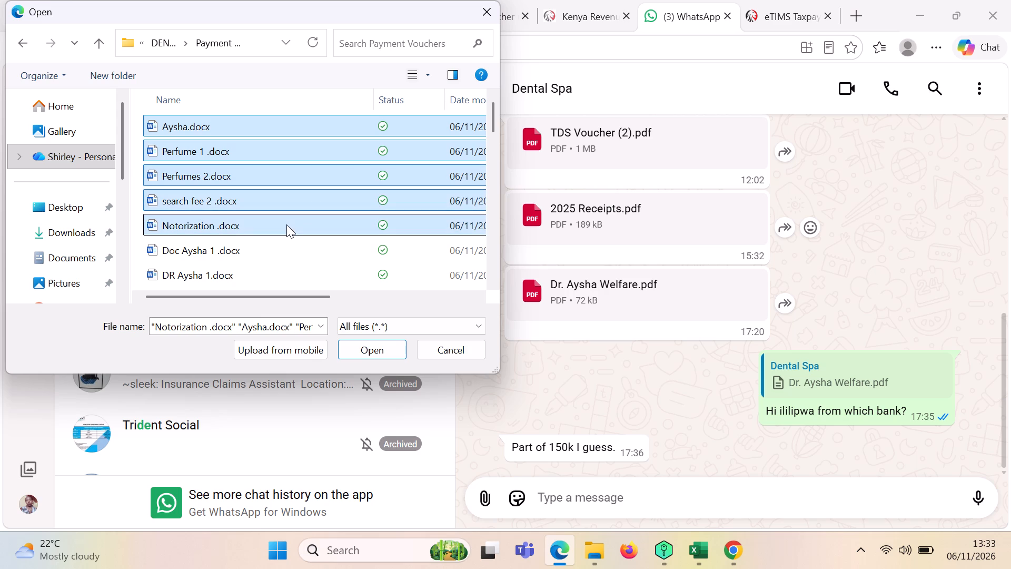
pyautogui.keyDown('ctrl'); pyautogui.click(385, 253); pyautogui.keyUp('ctrl')
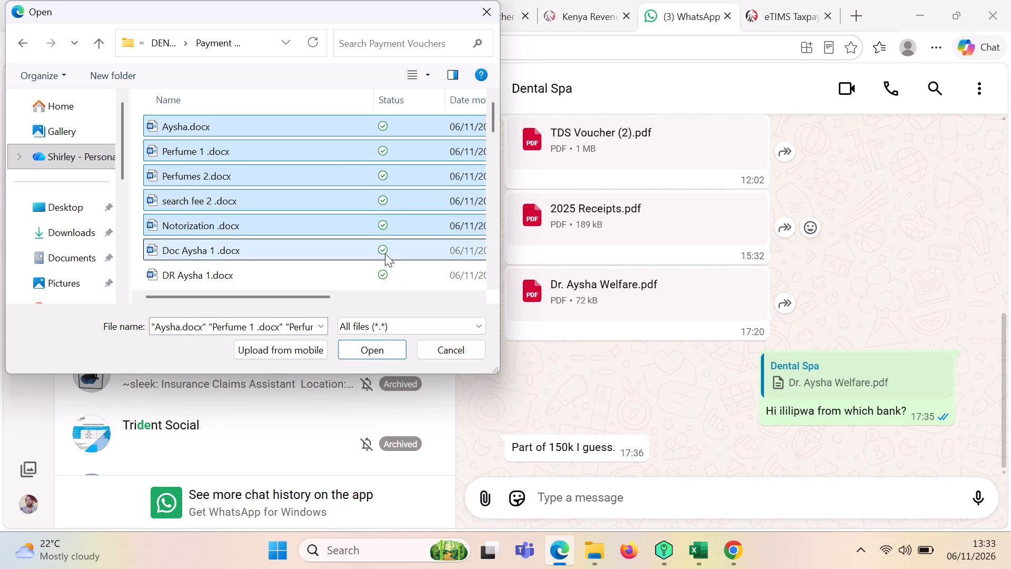
pyautogui.keyDown('ctrl'); pyautogui.tripleClick(497, 277); pyautogui.keyUp('ctrl')
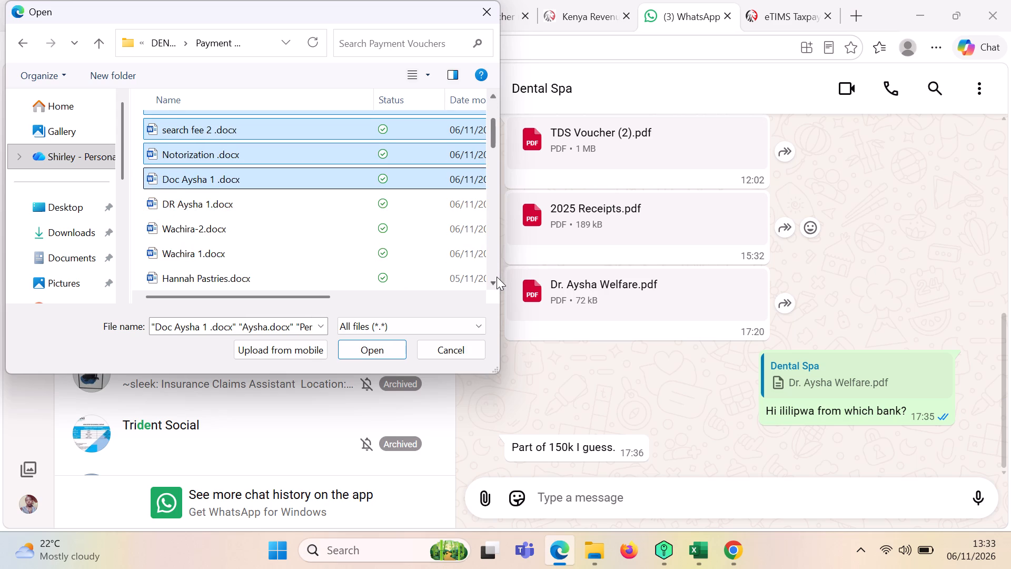
pyautogui.keyDown('ctrl'); pyautogui.click(497, 277); pyautogui.keyUp('ctrl')
pyautogui.keyDown('ctrl'); pyautogui.click(295, 202); pyautogui.keyUp('ctrl')
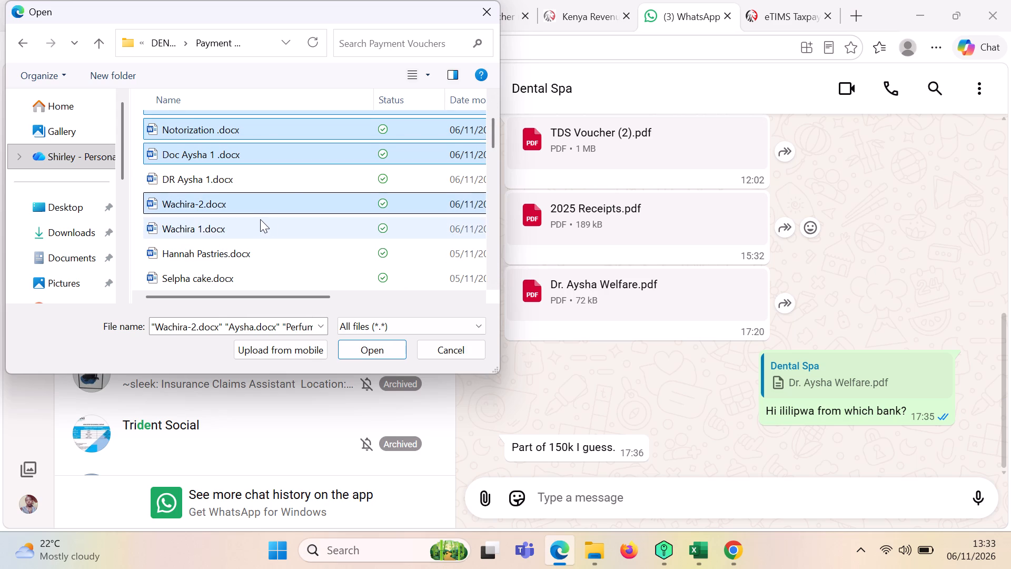
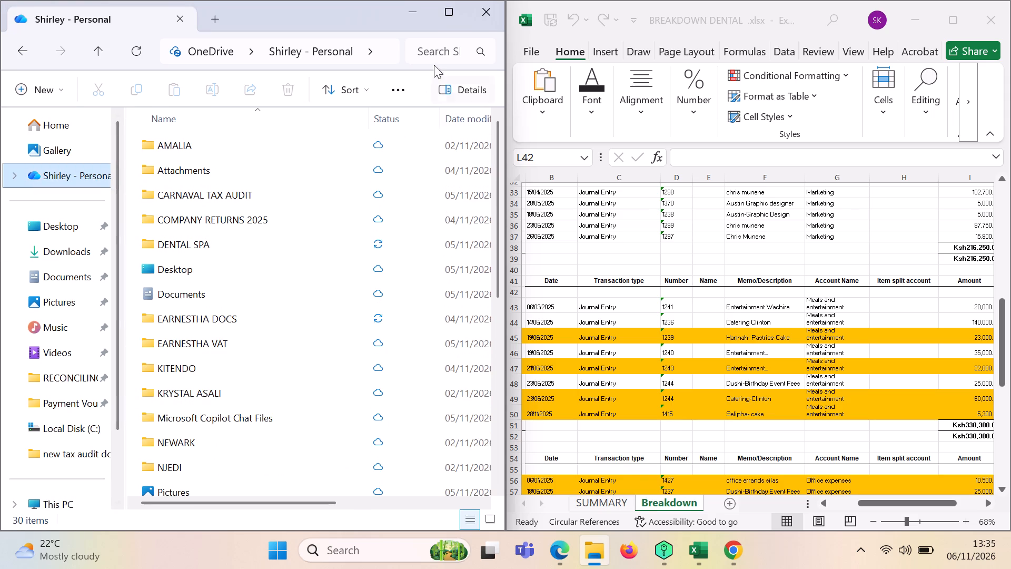
# Search the OneDrive files for payme and open the Payment Vouchers folder.
pyautogui.click(431, 56)
pyautogui.write('payme')
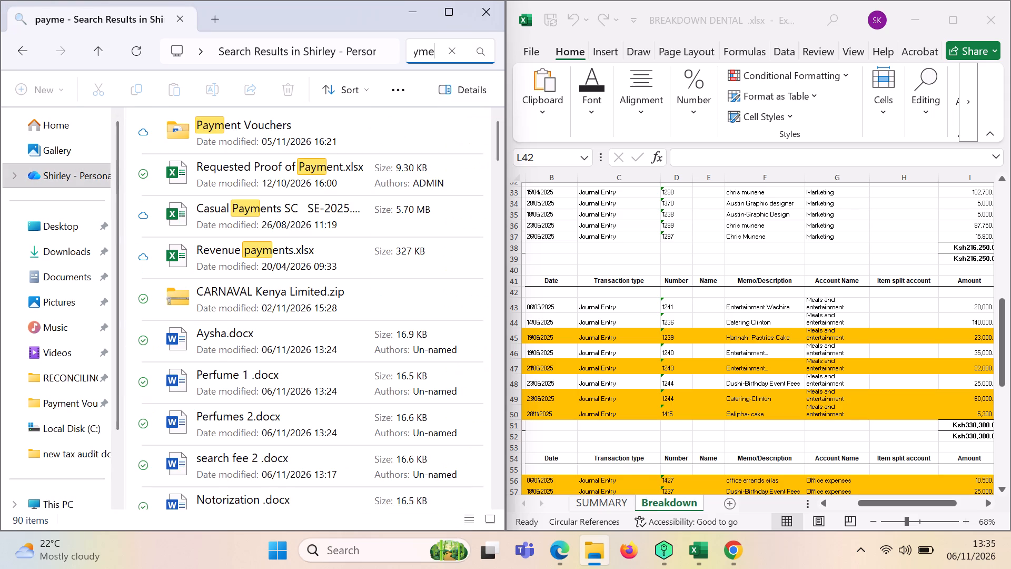
pyautogui.doubleClick(225, 133)
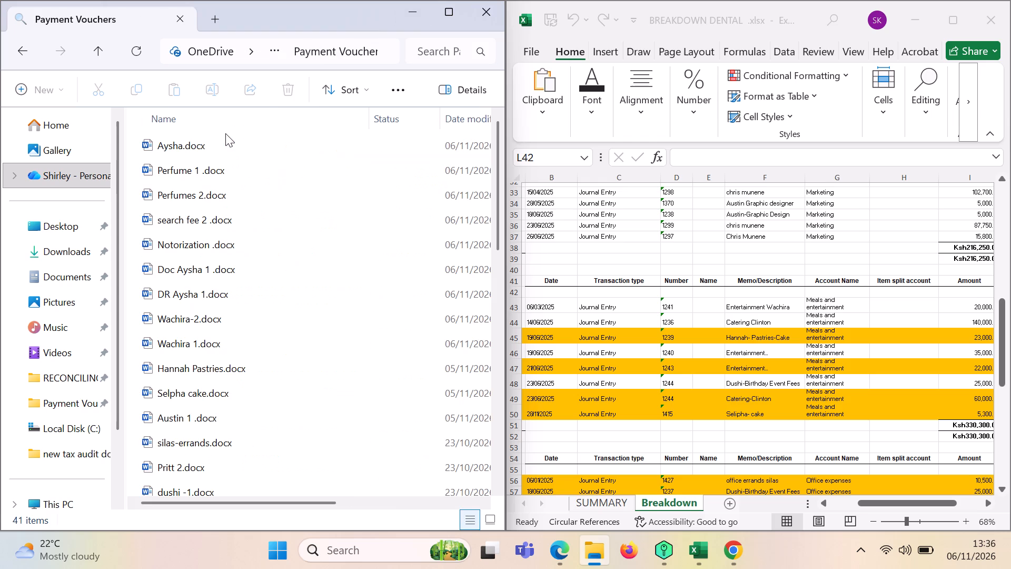
# Search the Payment Vouchers folder for chris and open vouchers 1, -3 and 2, checking them against the Marketing entries in the dental breakdown.
pyautogui.click(430, 50)
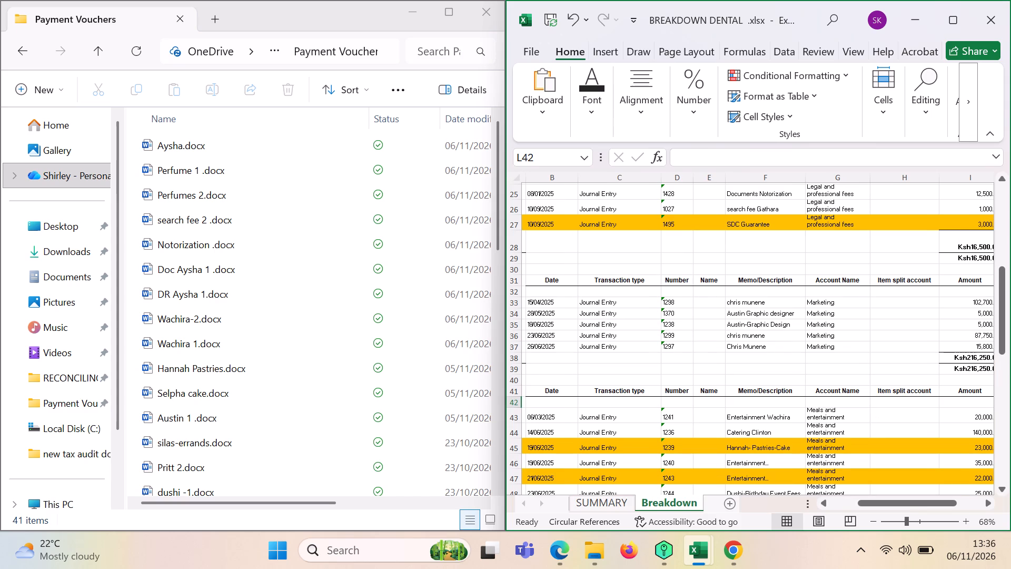
pyautogui.click(430, 55)
pyautogui.write('chris')
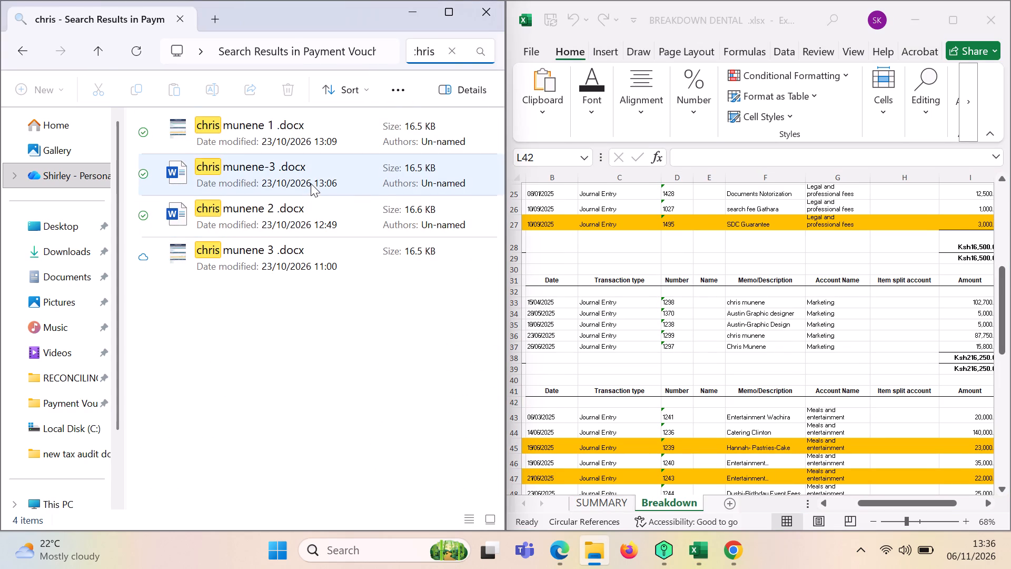
pyautogui.doubleClick(317, 138)
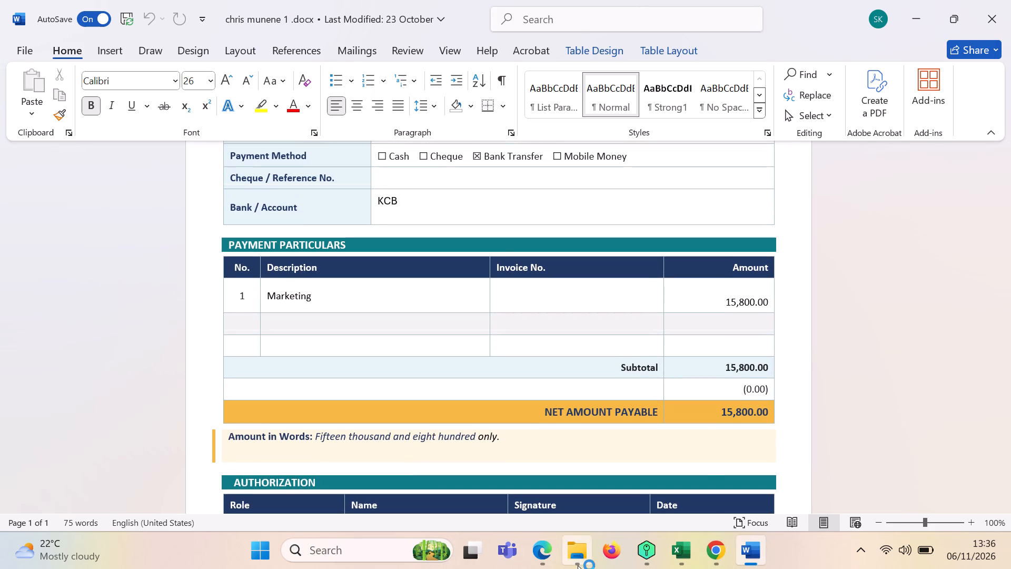
pyautogui.click(578, 565)
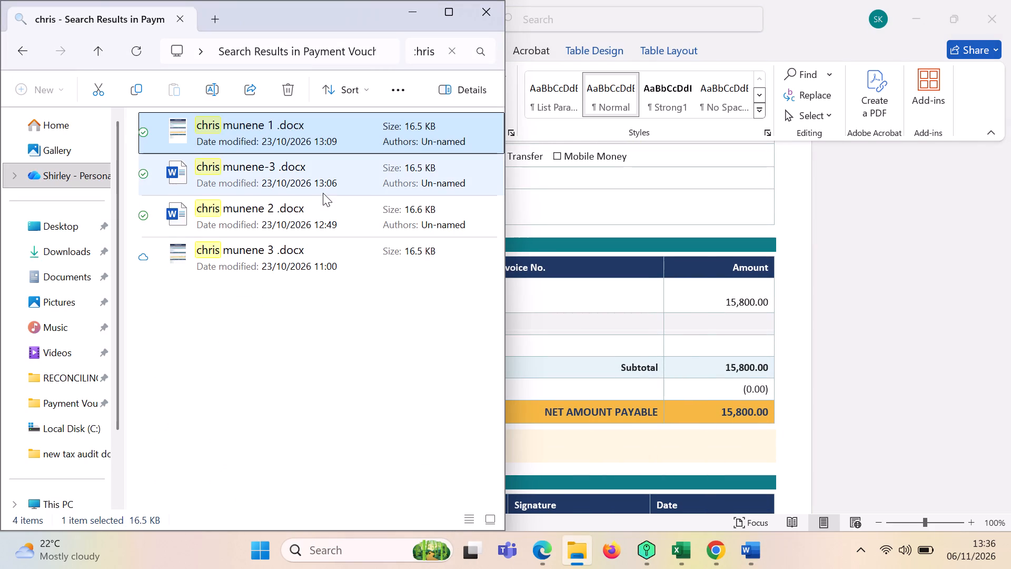
pyautogui.doubleClick(323, 193)
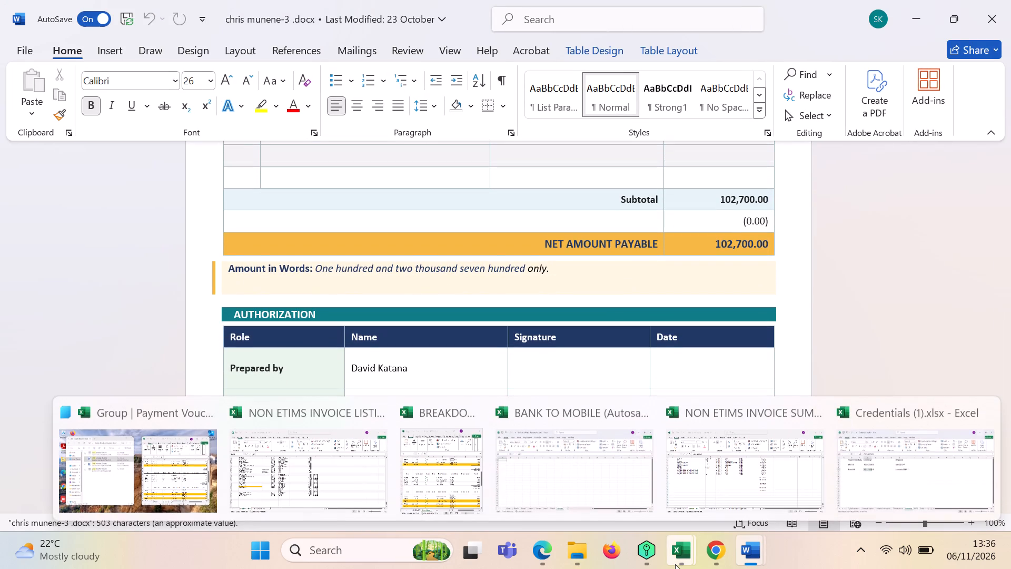
pyautogui.click(455, 466)
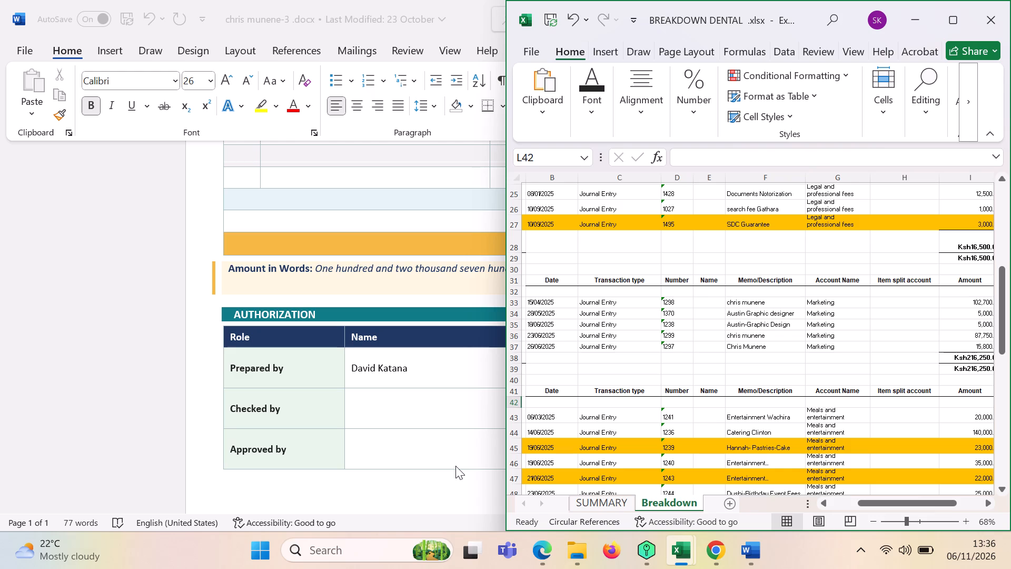
pyautogui.click(575, 557)
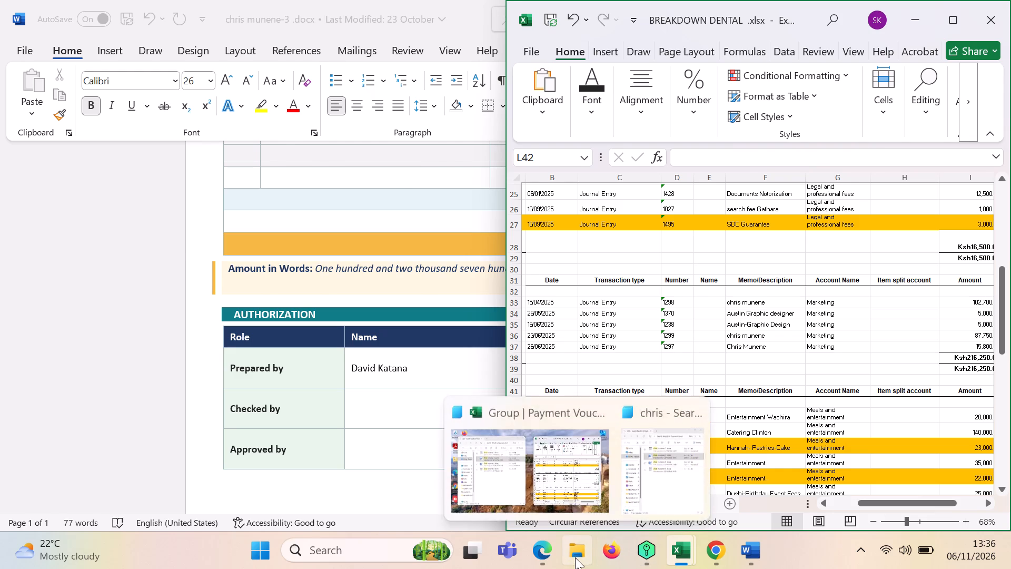
pyautogui.doubleClick(278, 214)
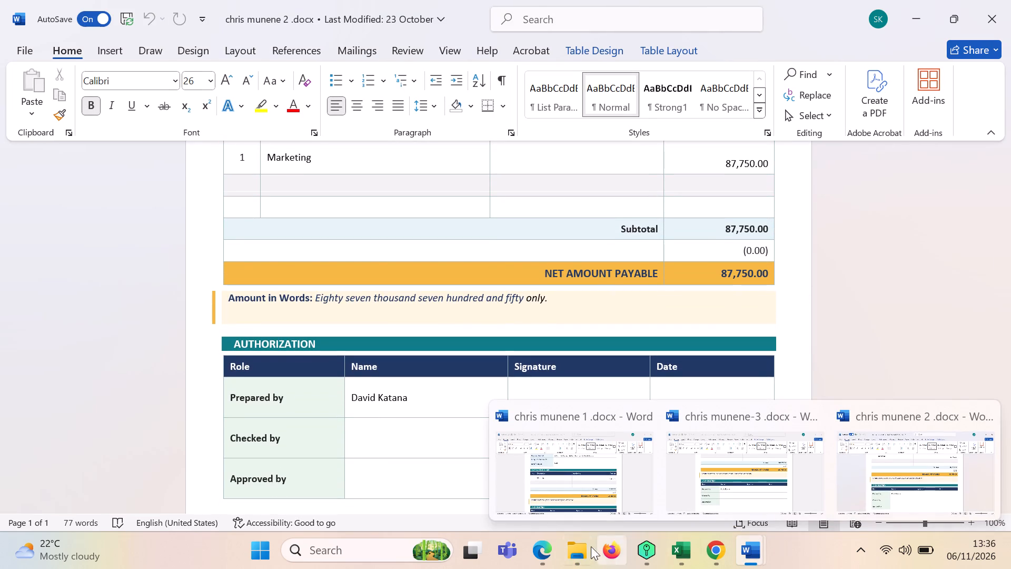
# Return to the Payment Vouchers folder and search it for austin.
pyautogui.click(498, 479)
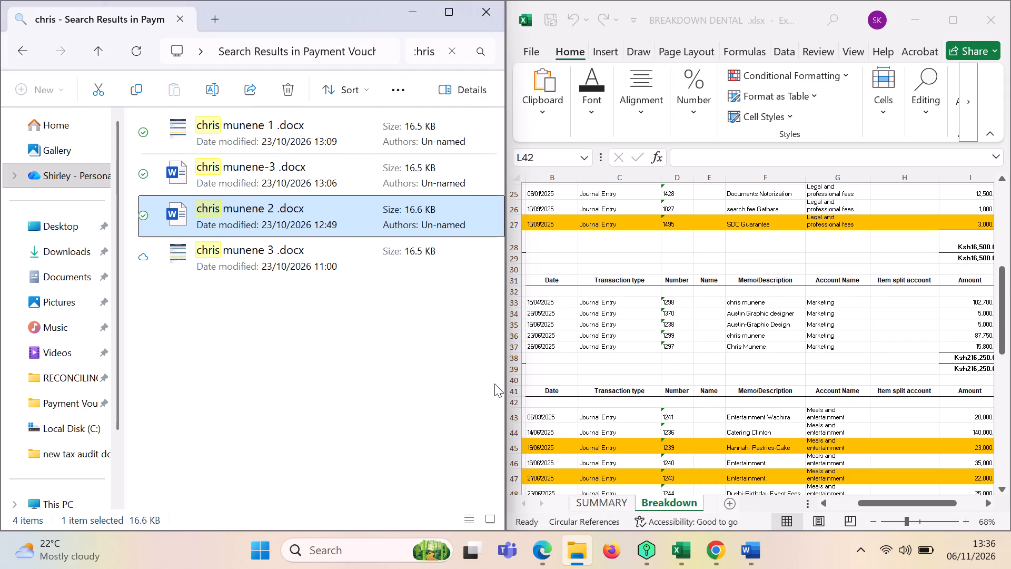
pyautogui.click(444, 54)
pyautogui.write('austin')
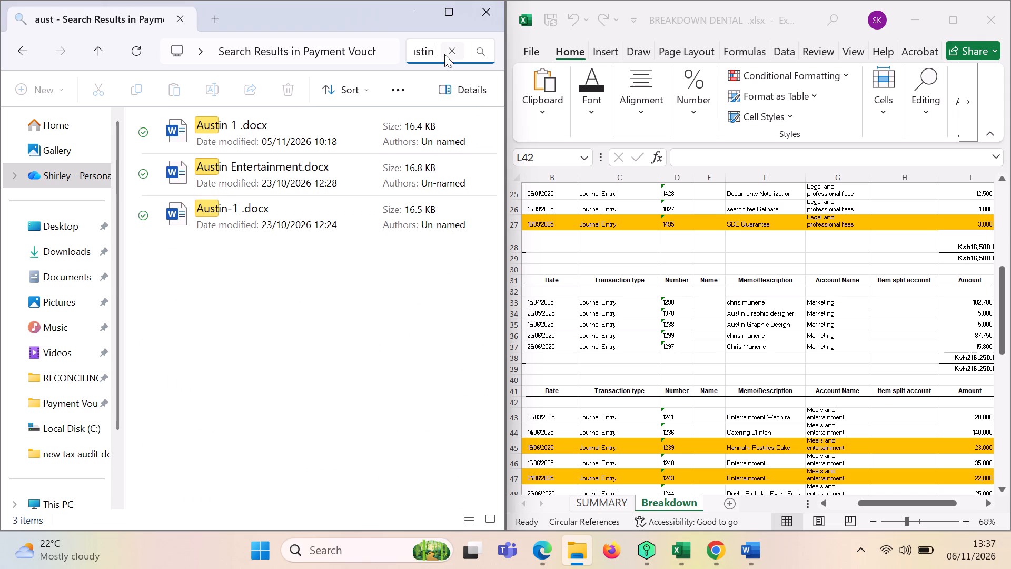
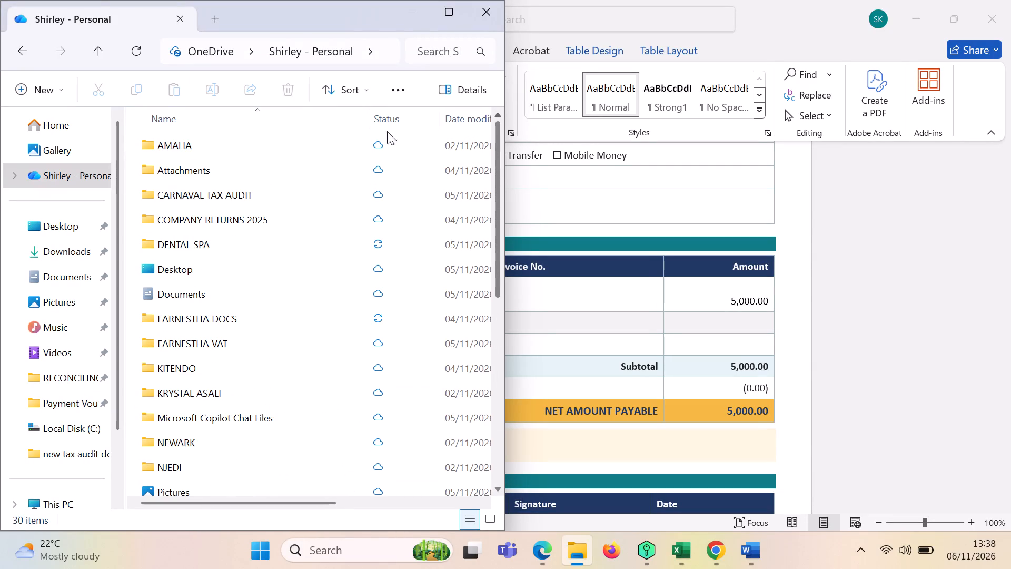
# Search the OneDrive files for voucher and open the Payment Vouchers folder.
pyautogui.click(437, 61)
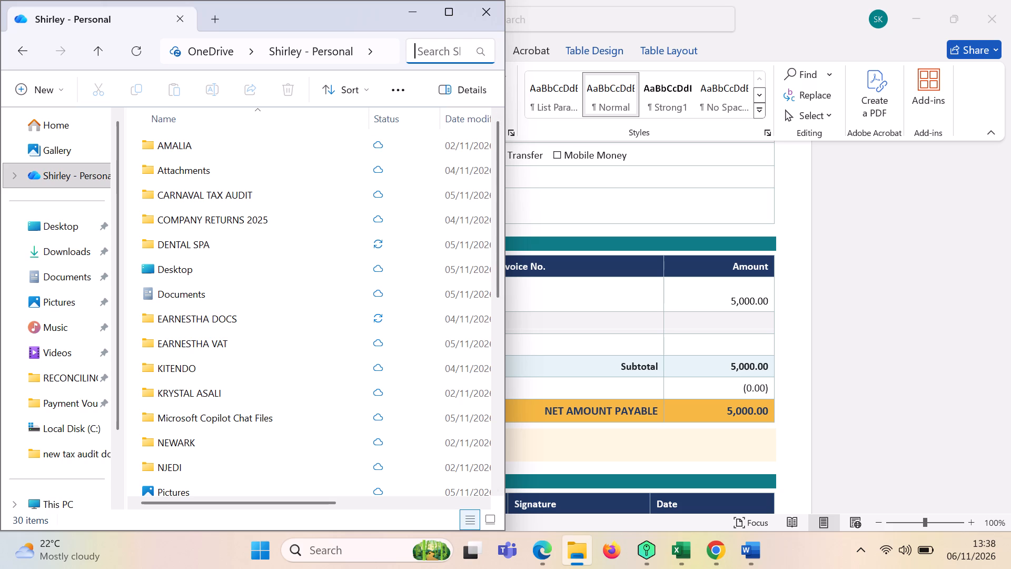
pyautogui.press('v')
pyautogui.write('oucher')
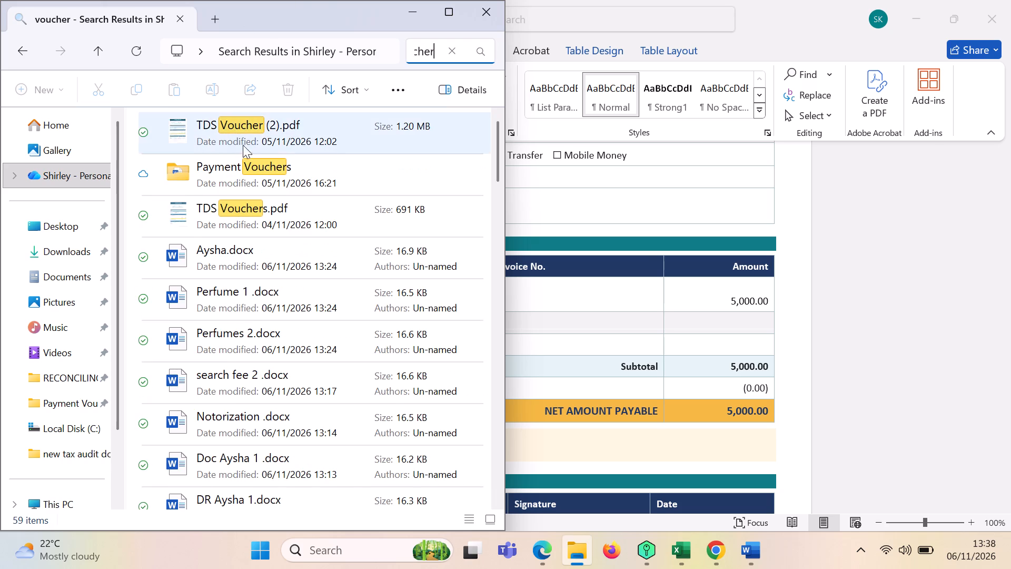
pyautogui.doubleClick(251, 176)
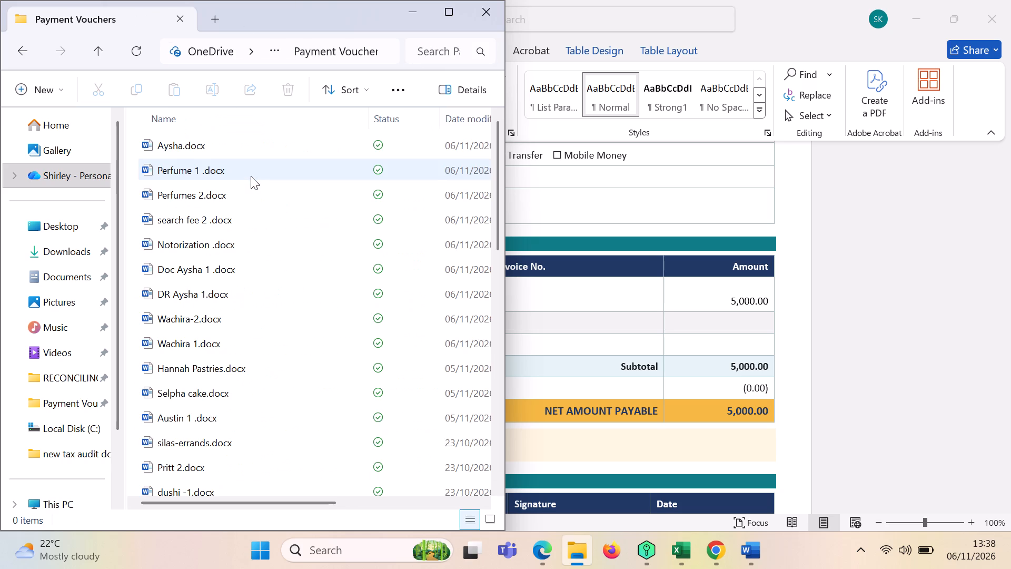
# Switch to the BREAKDOWN DENTAL workbook in Excel to view the Marketing entries.
pyautogui.click(683, 548)
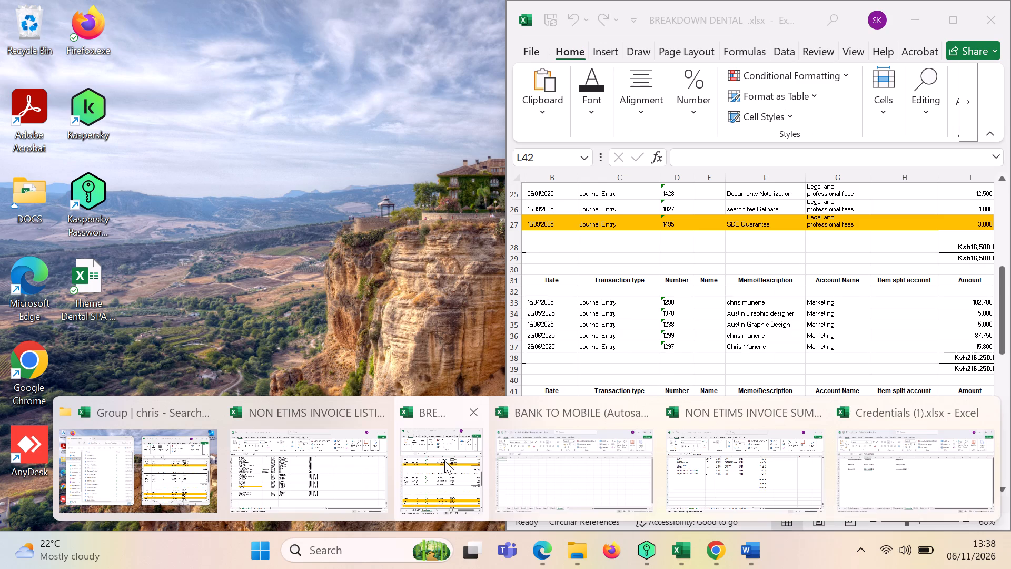
# Search the Payment Vouchers folder for clinton and open Clinton 1.docx, checking it against the Meals and entertainment entries in the dental breakdown.
pyautogui.click(444, 460)
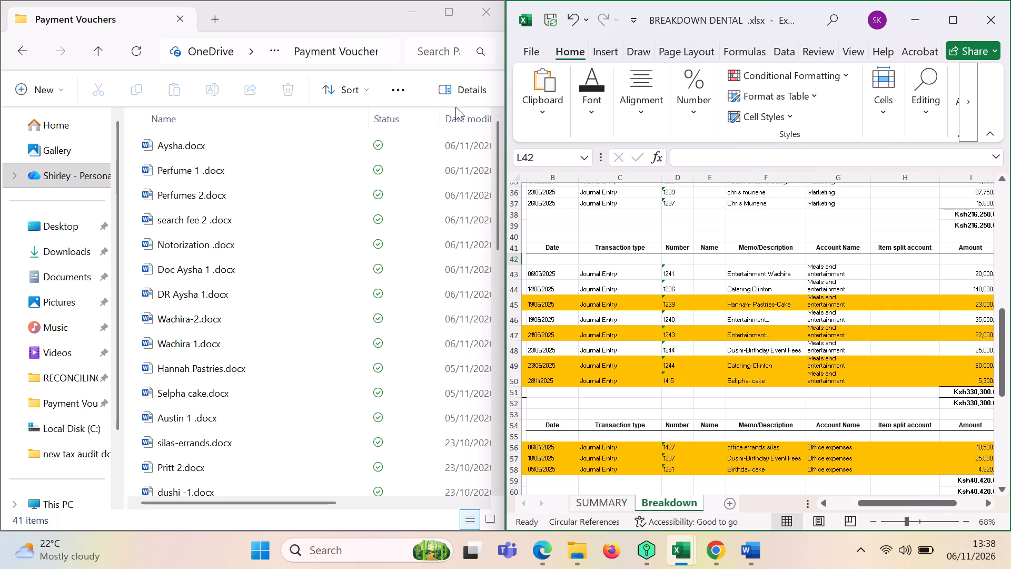
pyautogui.click(427, 54)
pyautogui.write('clinton')
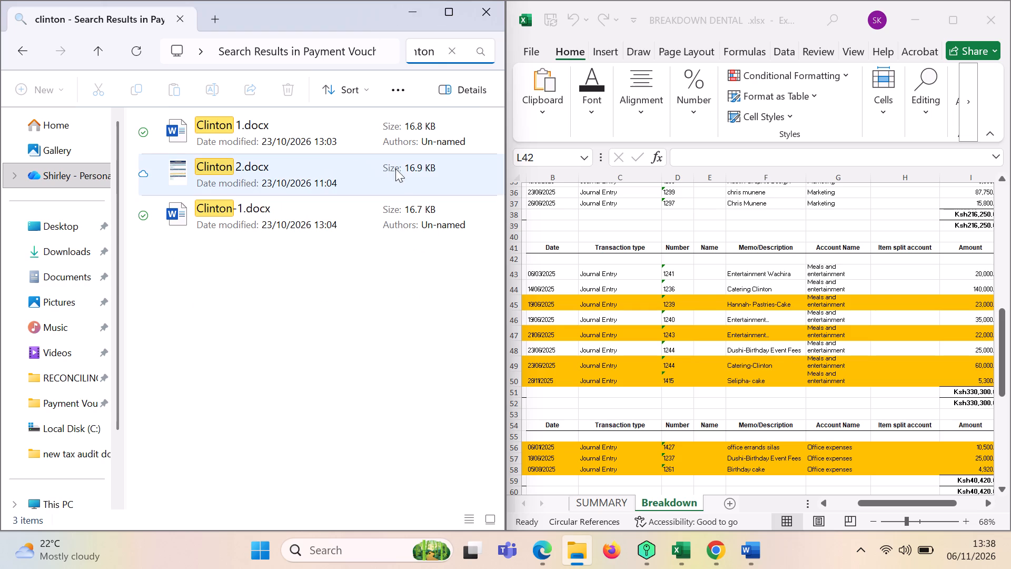
pyautogui.doubleClick(348, 138)
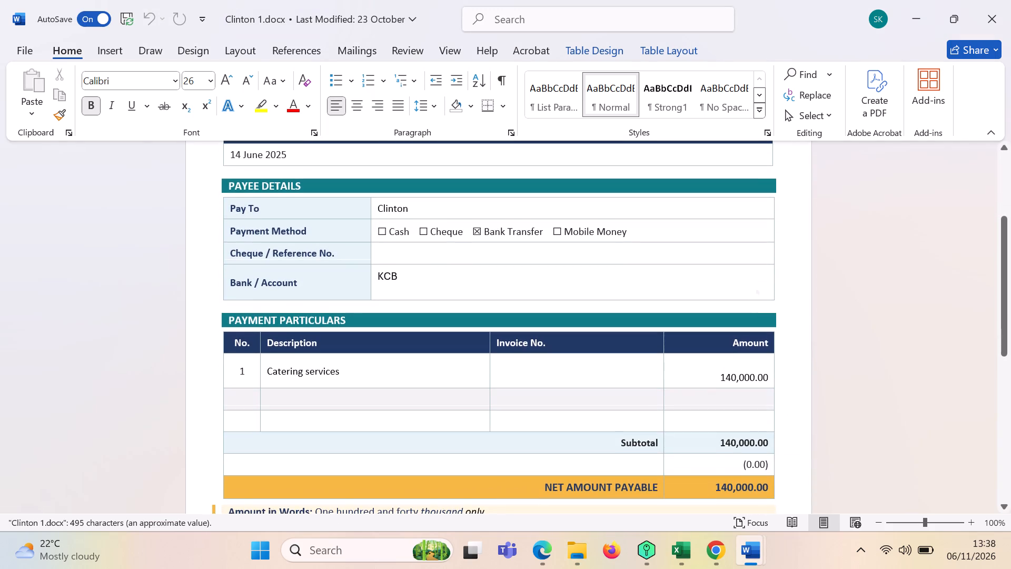
pyautogui.click(930, 20)
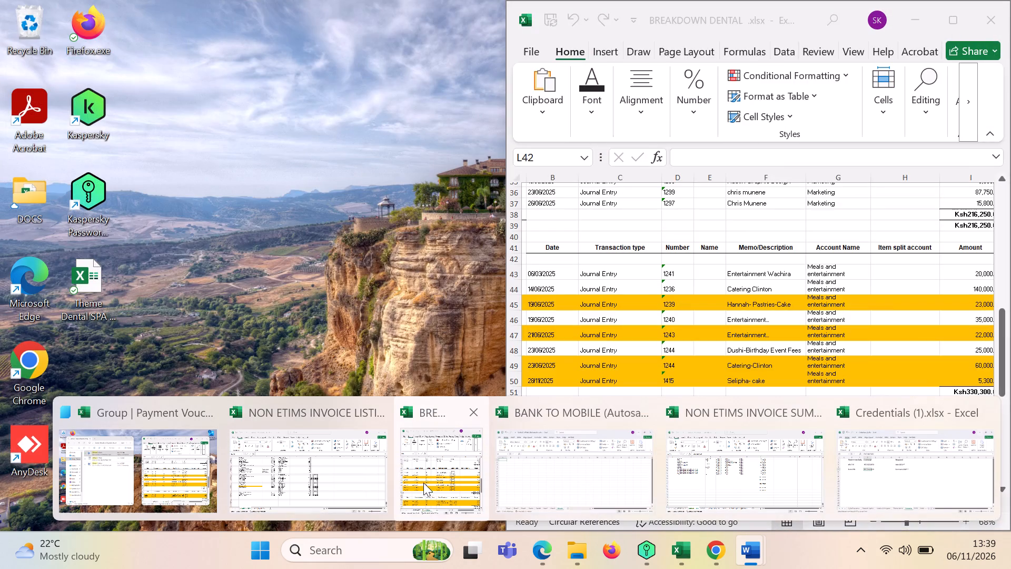
pyautogui.click(422, 479)
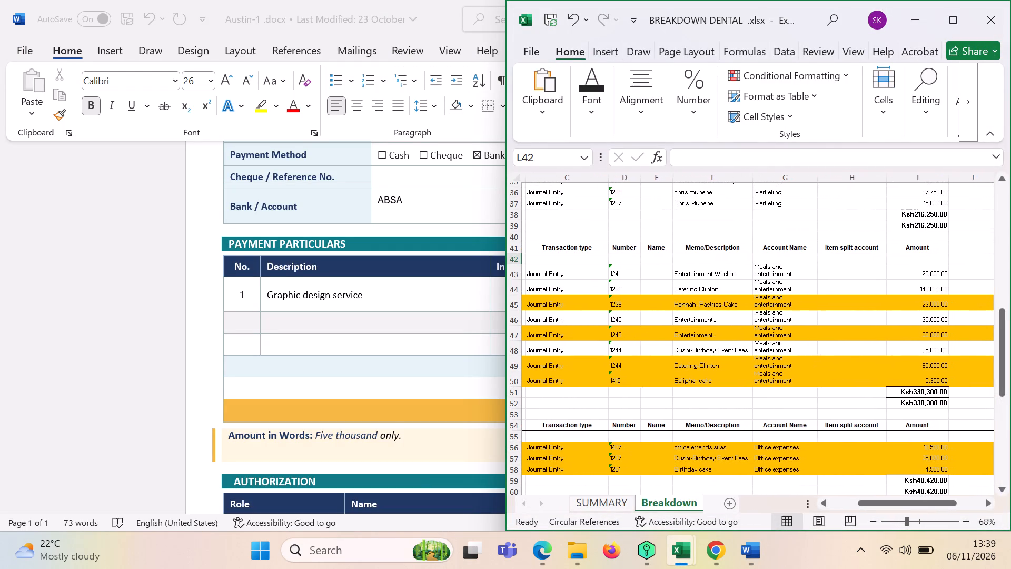
# Search the Payment Vouchers folder for dush and open Dushi 1.docx, checking it against the birthday event fees entry in the dental breakdown.
pyautogui.click(349, 555)
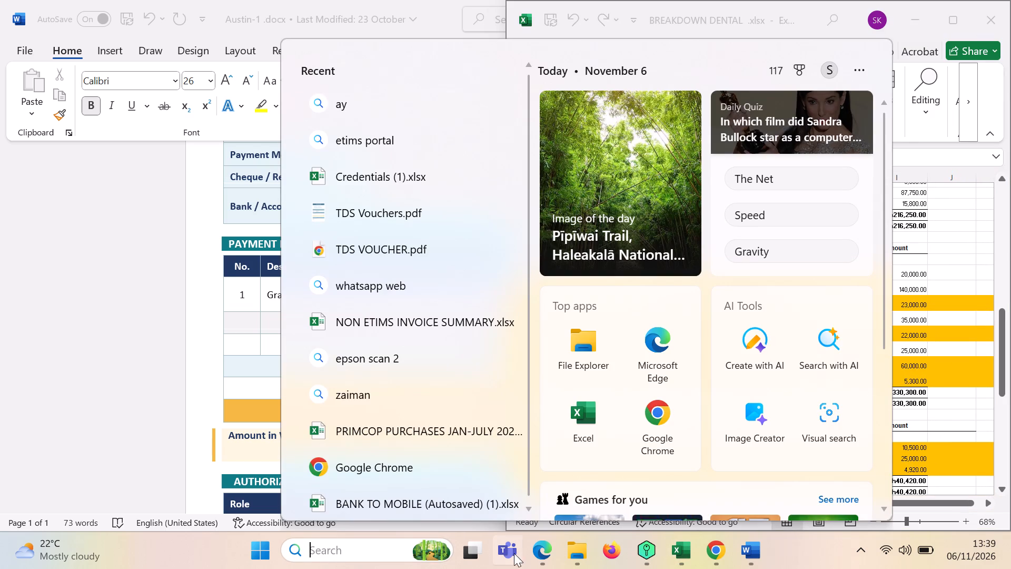
pyautogui.click(585, 550)
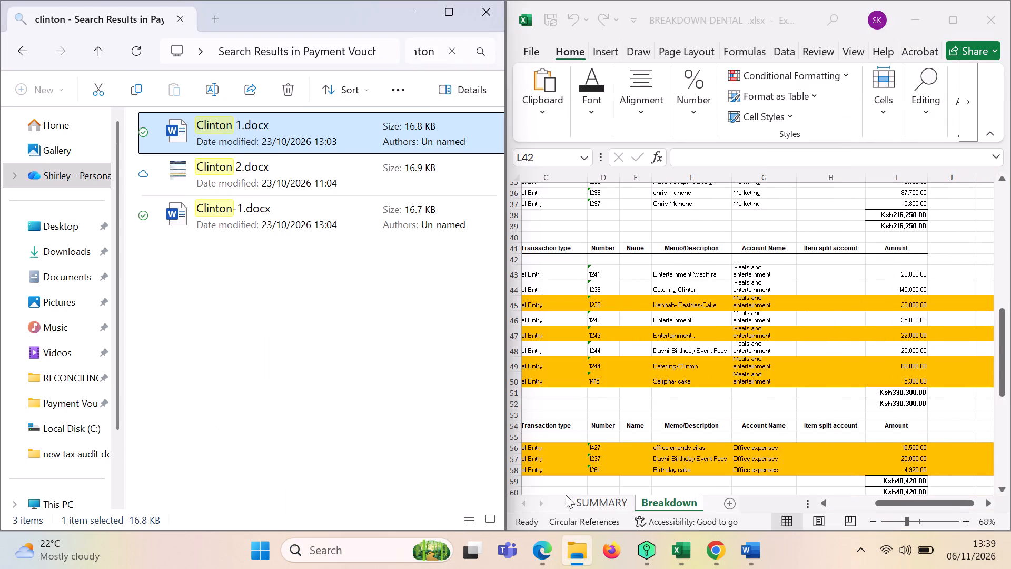
pyautogui.click(448, 55)
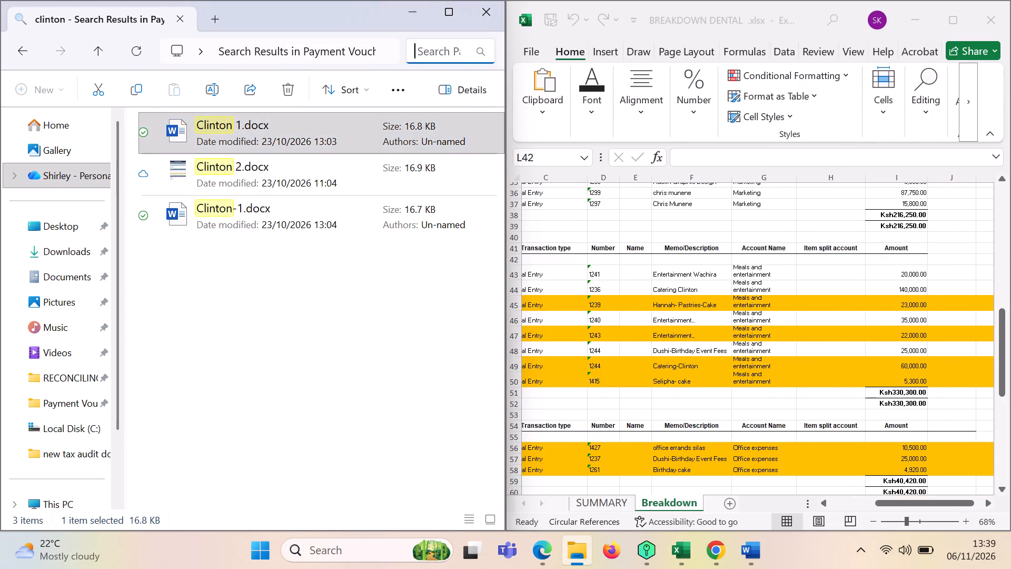
pyautogui.write('dush')
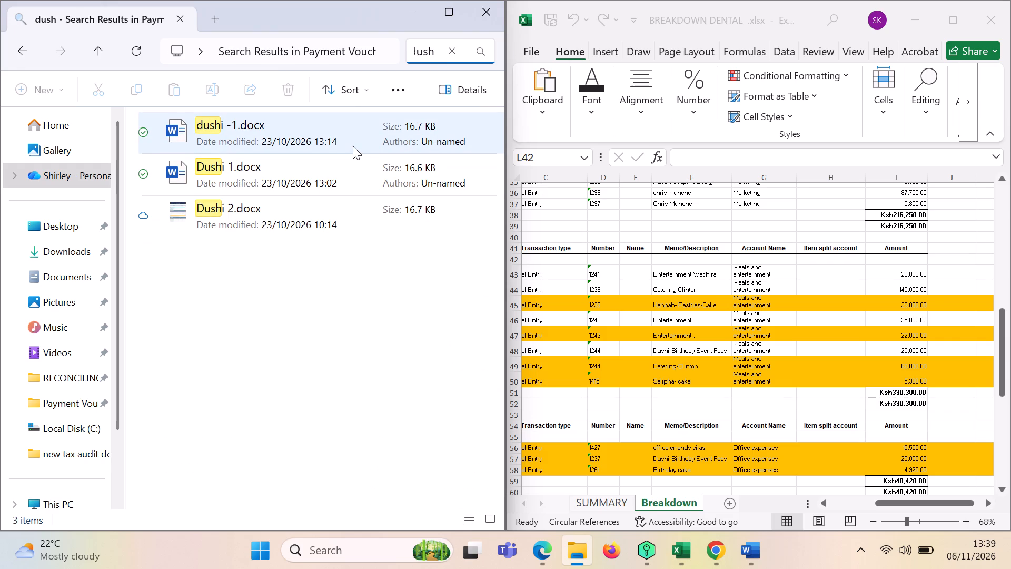
pyautogui.doubleClick(341, 170)
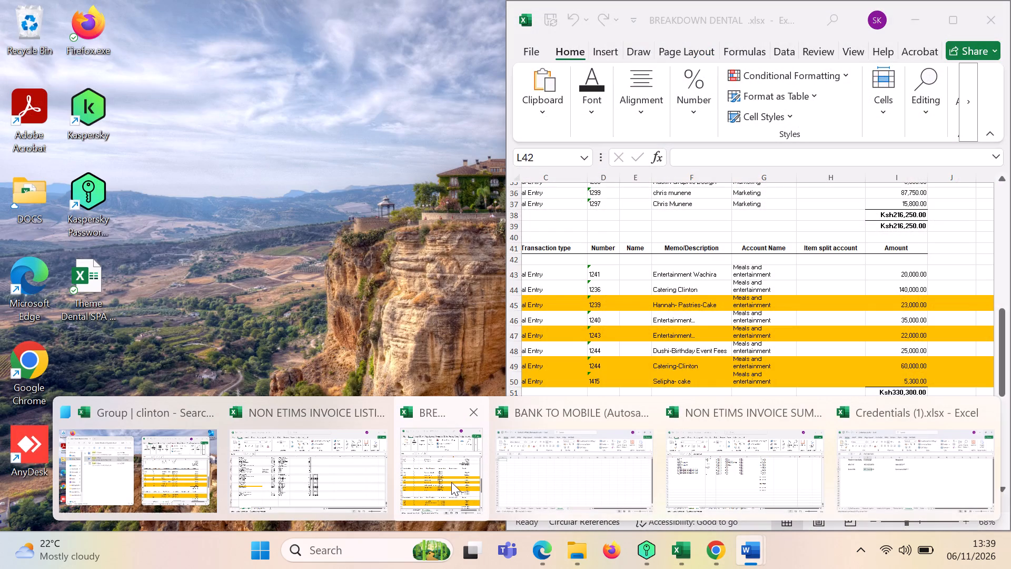
pyautogui.click(453, 482)
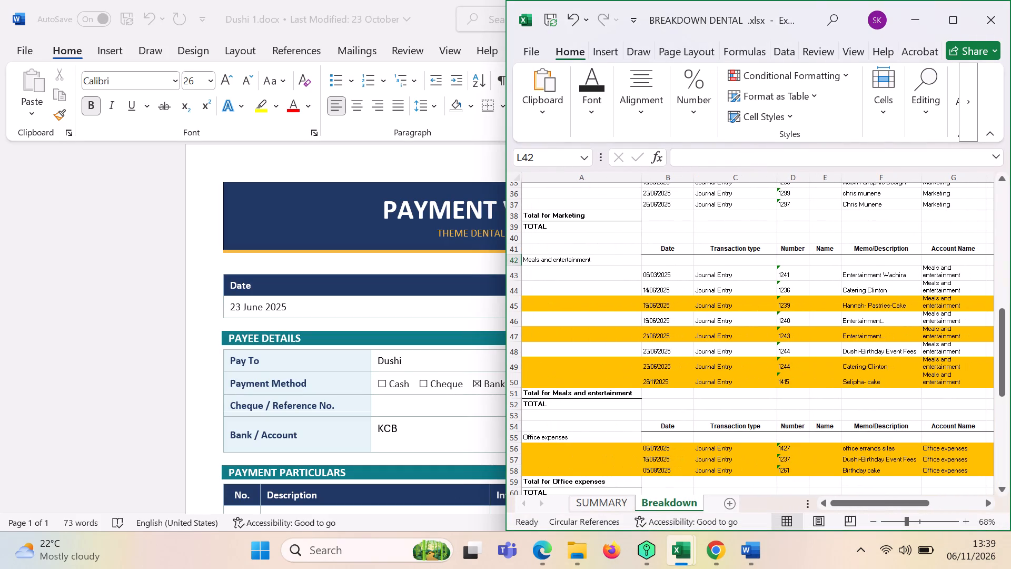
pyautogui.click(345, 222)
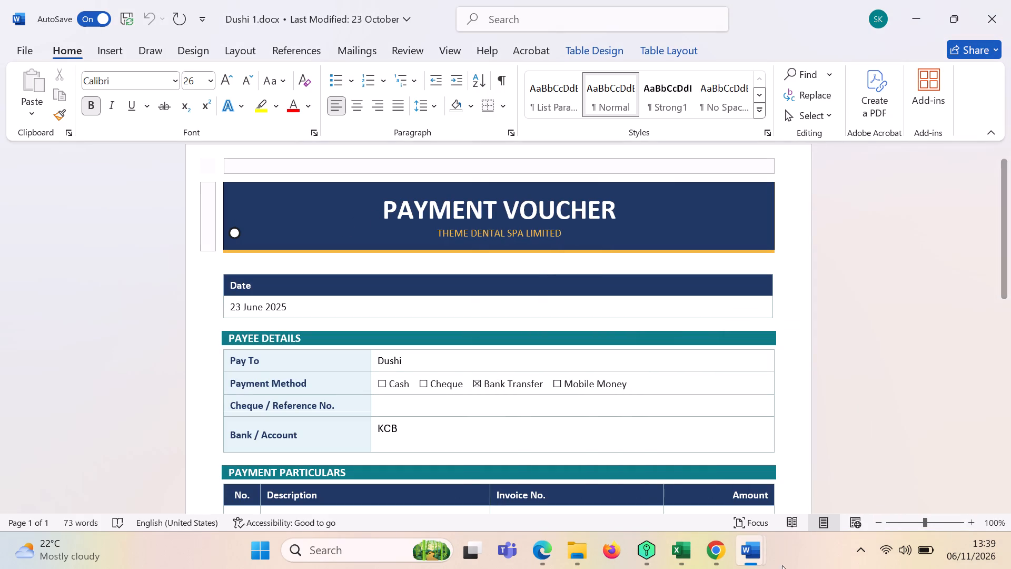
# Switch to the open chris voucher 1 and select the Payment Method row in its payee details.
pyautogui.click(758, 562)
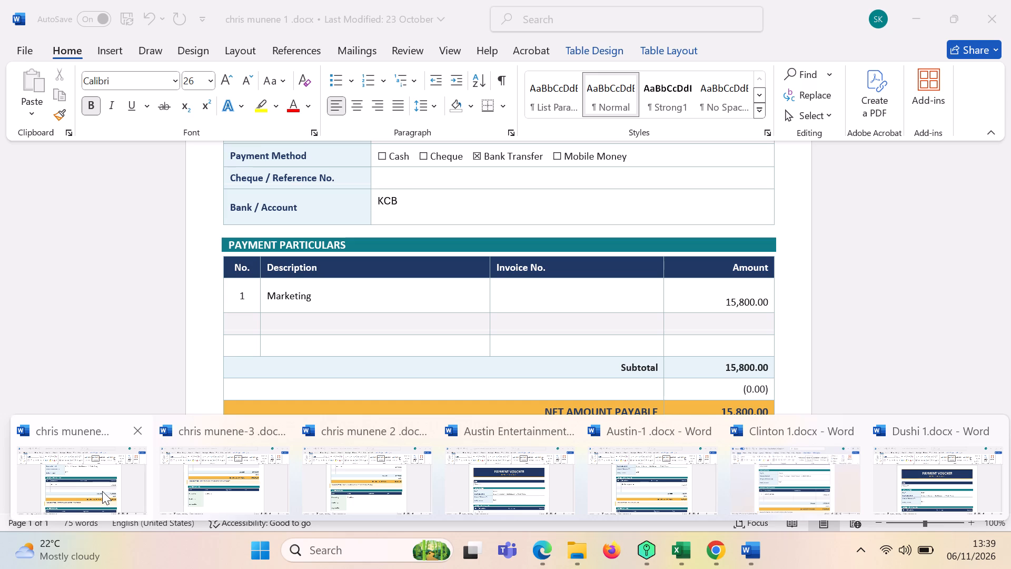
pyautogui.click(102, 491)
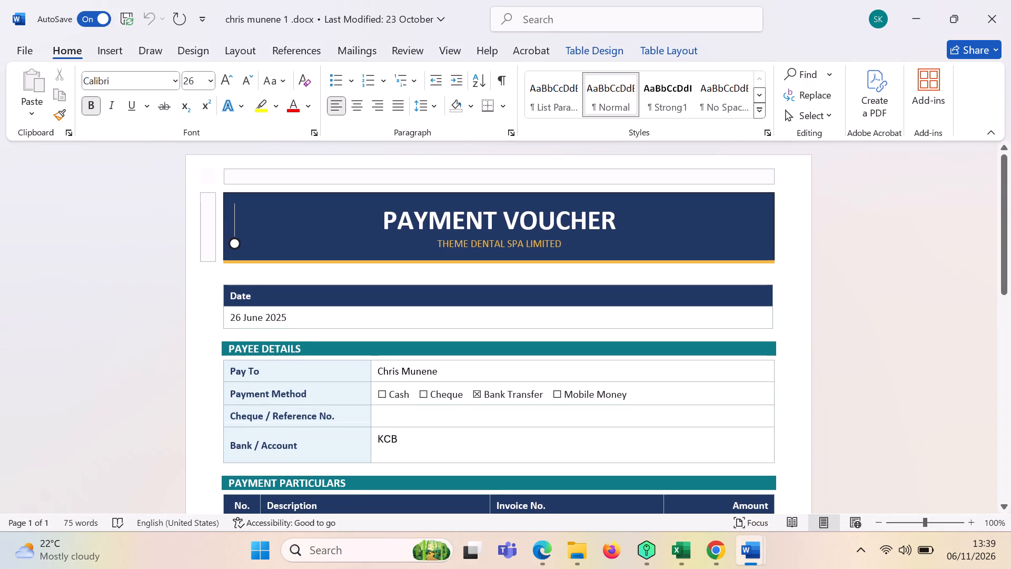
pyautogui.click(218, 400)
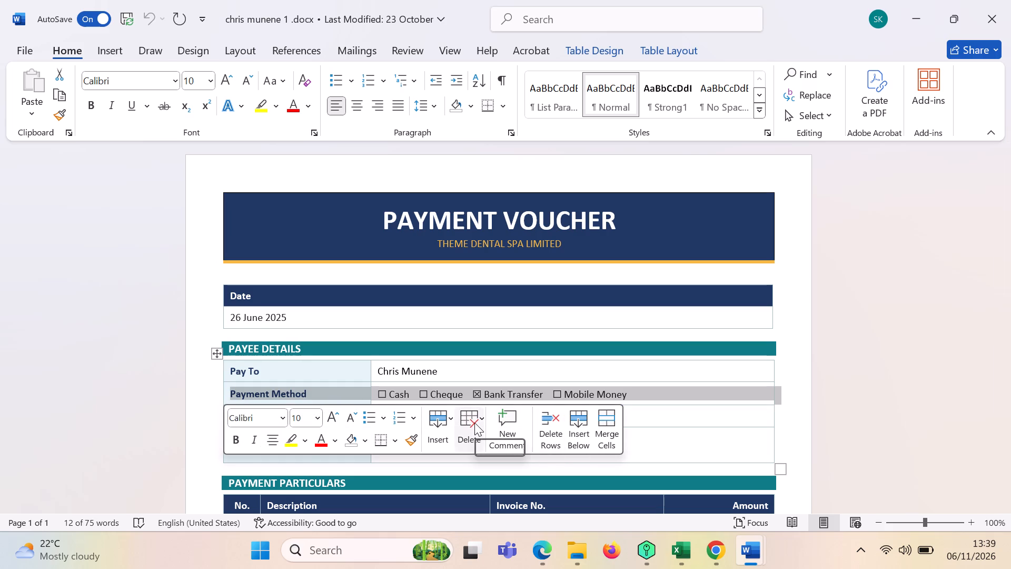
# Delete the Payment Method and Cheque / Reference No. rows from the payee details table of the open chris voucher.
pyautogui.click(558, 419)
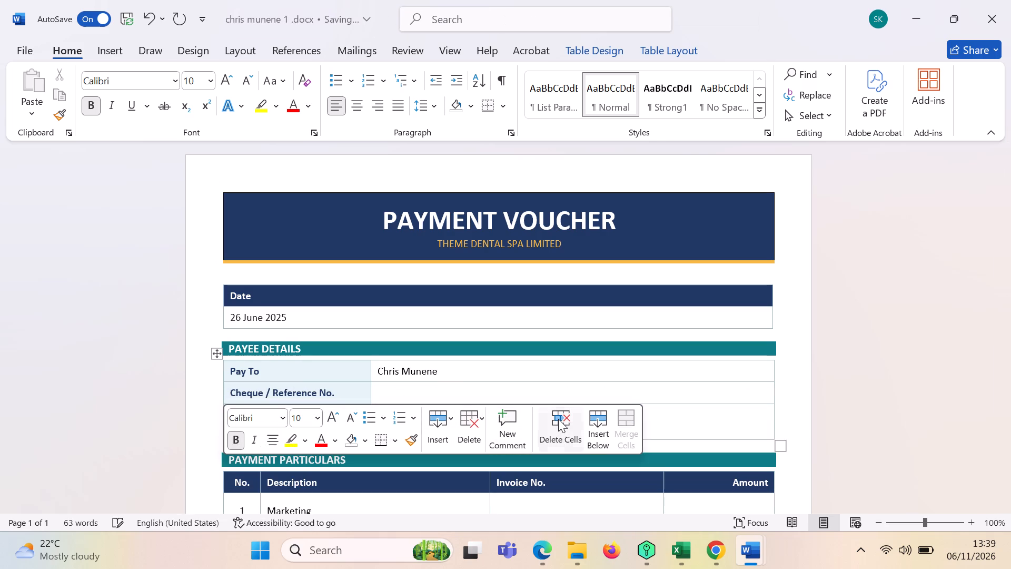
pyautogui.click(219, 394)
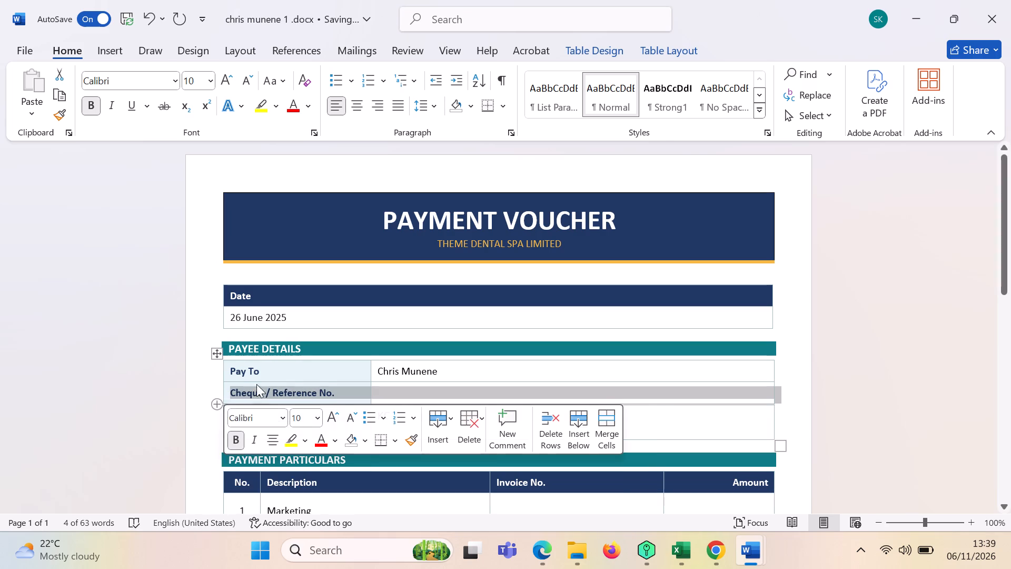
pyautogui.click(556, 419)
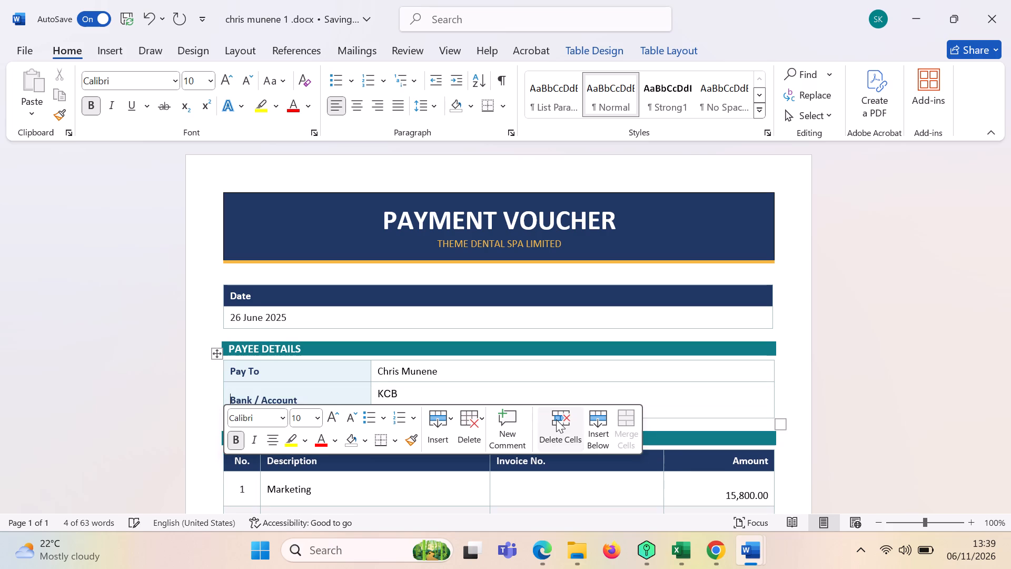
pyautogui.click(697, 393)
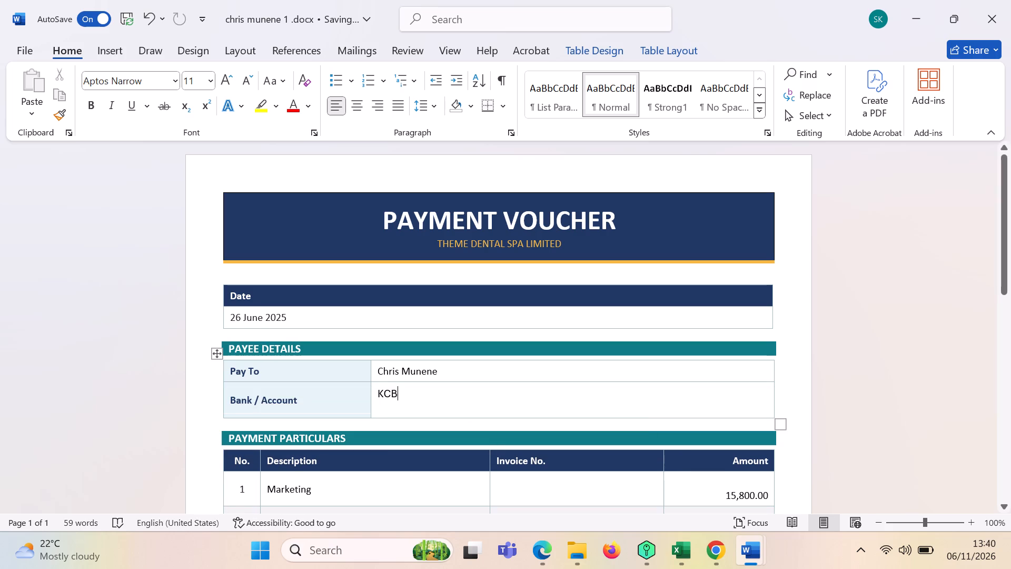
# Check the chris voucher's payment particulars and authorization sections, and save the document.
pyautogui.click(1003, 506)
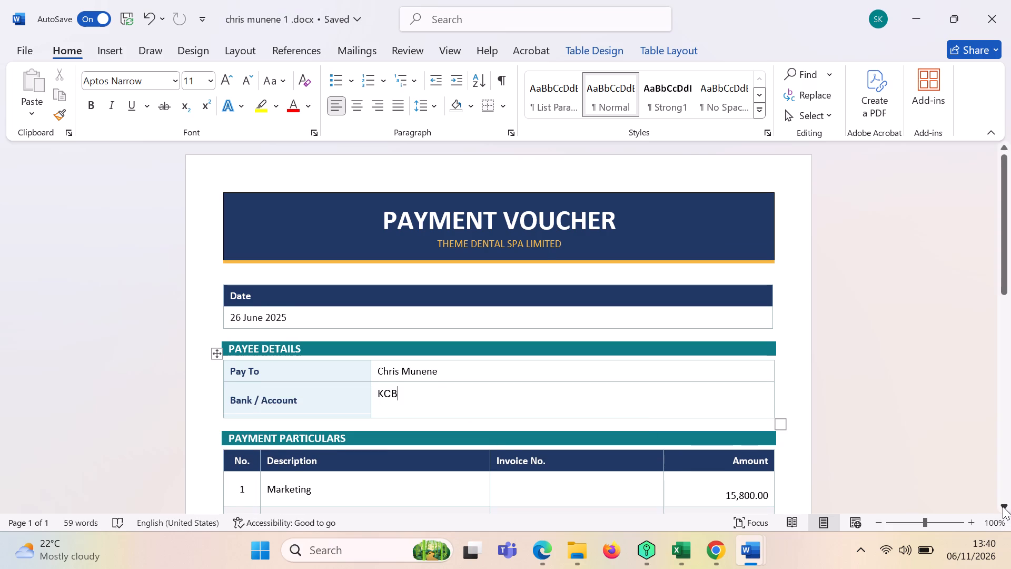
pyautogui.doubleClick(1003, 506)
pyautogui.doubleClick(1003, 506)
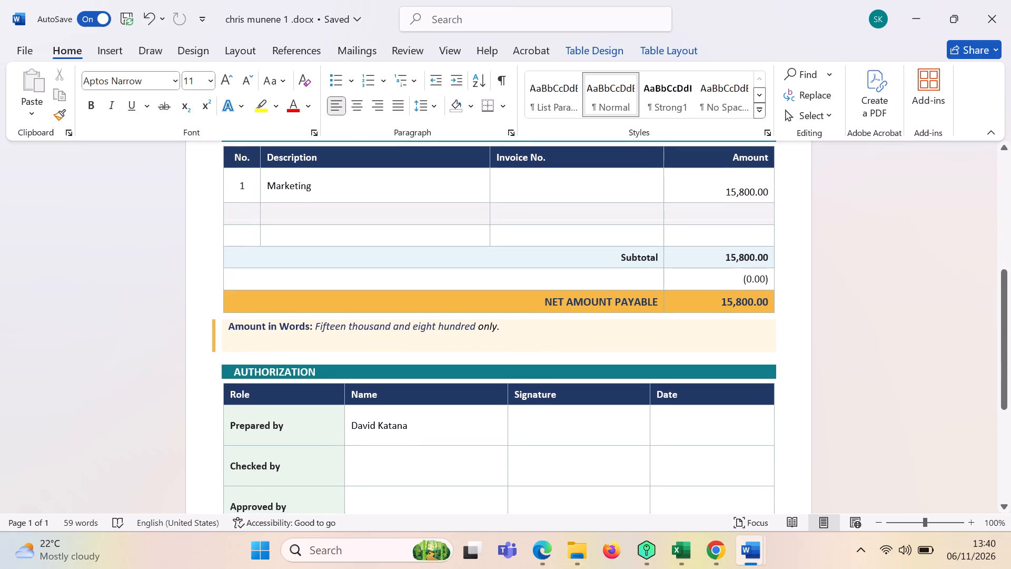
pyautogui.click(126, 17)
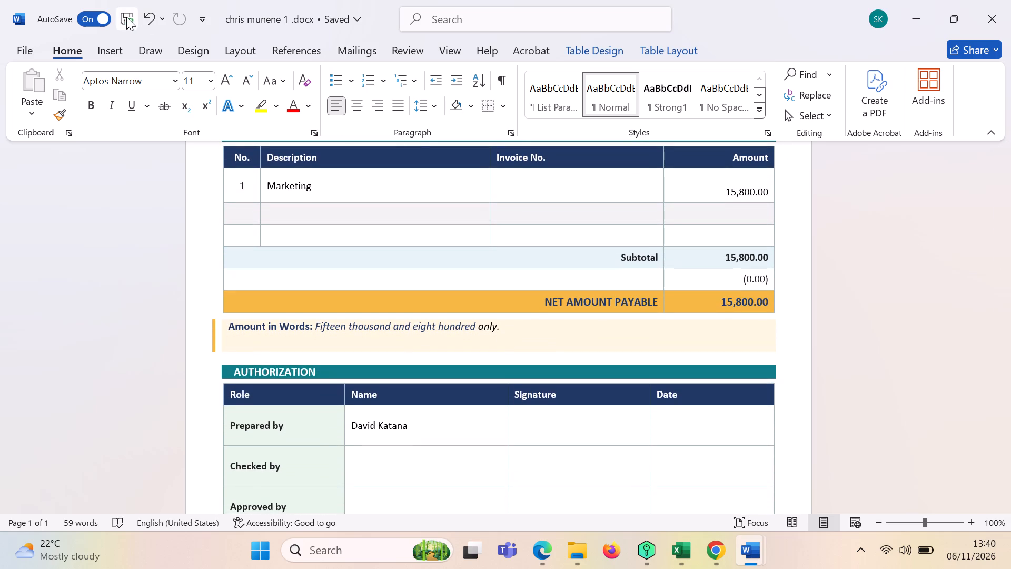
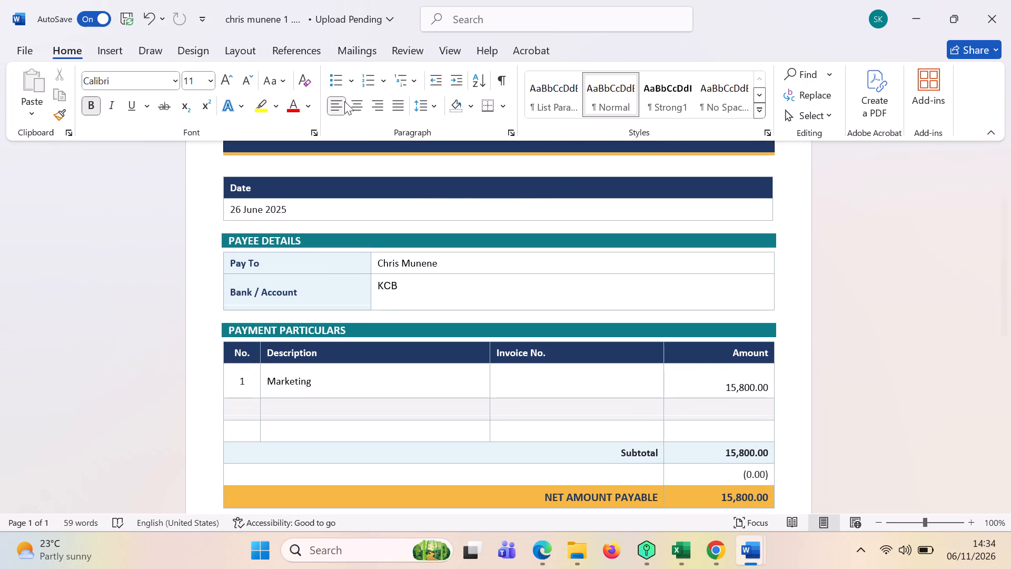
# Save the edited chris voucher 1 for marketing.
pyautogui.click(130, 15)
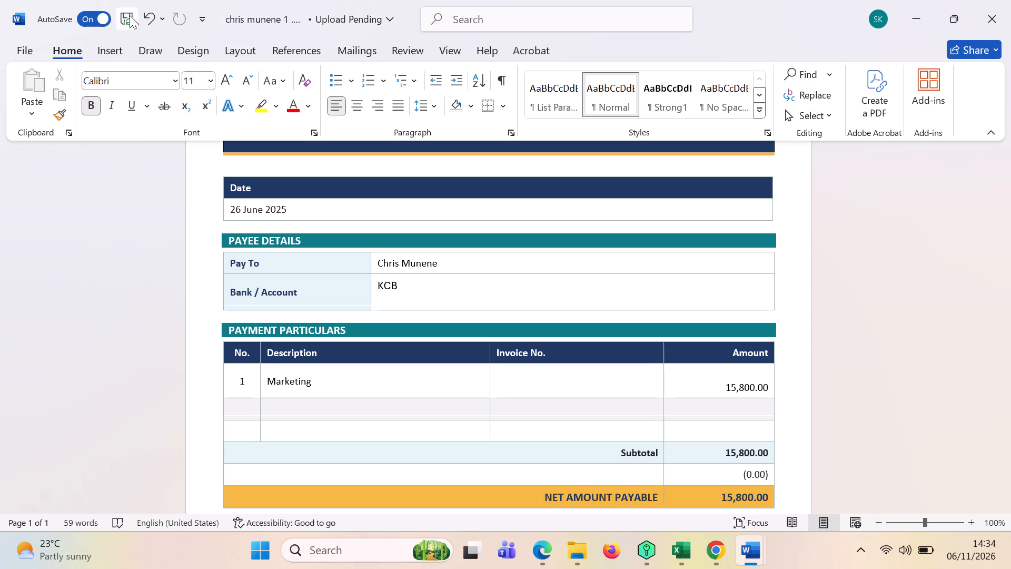
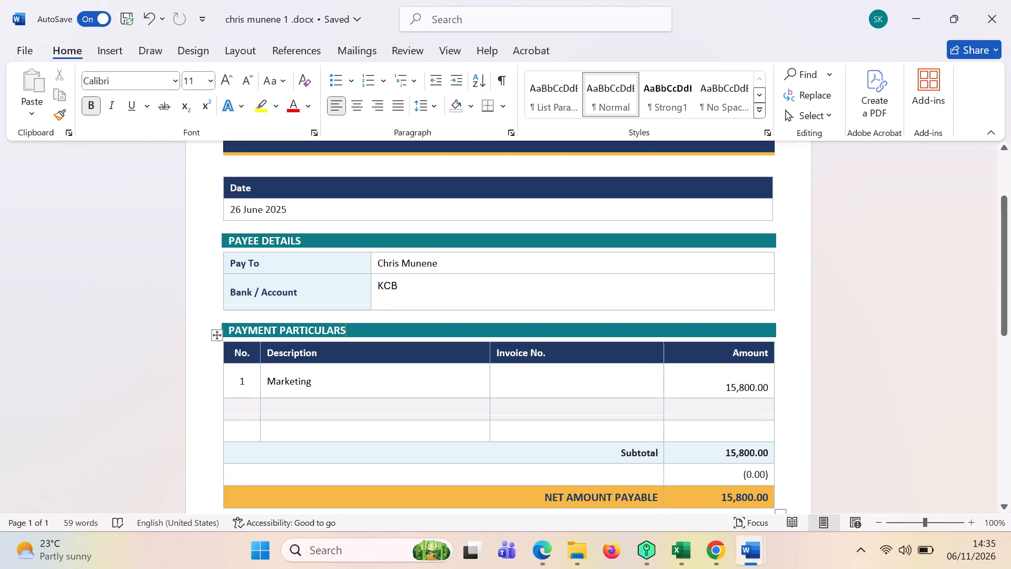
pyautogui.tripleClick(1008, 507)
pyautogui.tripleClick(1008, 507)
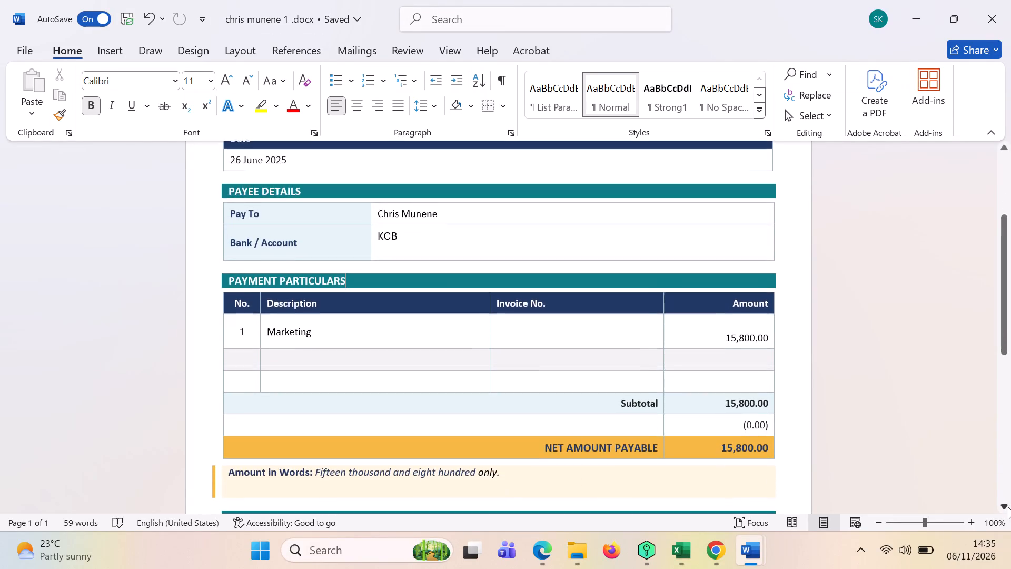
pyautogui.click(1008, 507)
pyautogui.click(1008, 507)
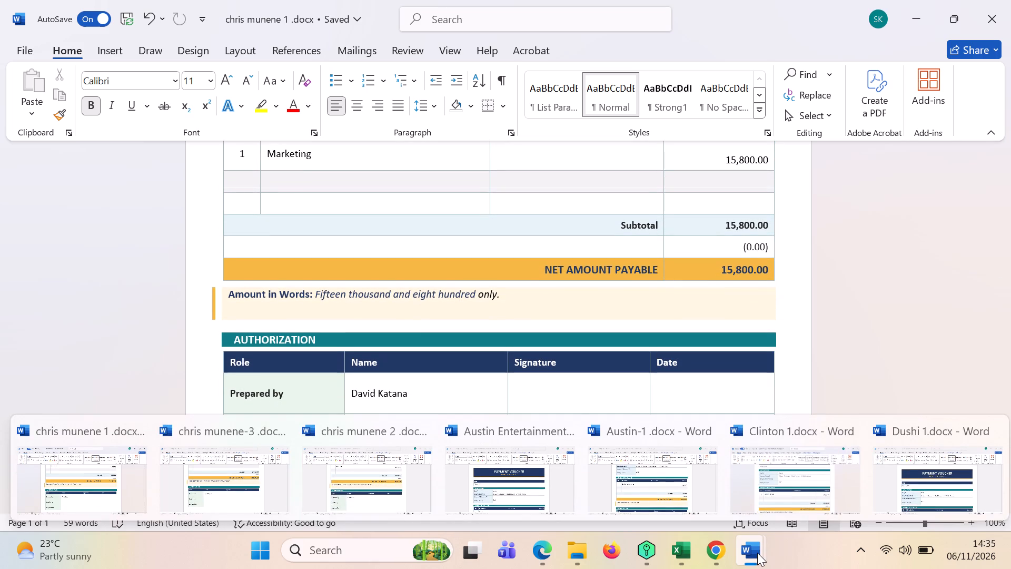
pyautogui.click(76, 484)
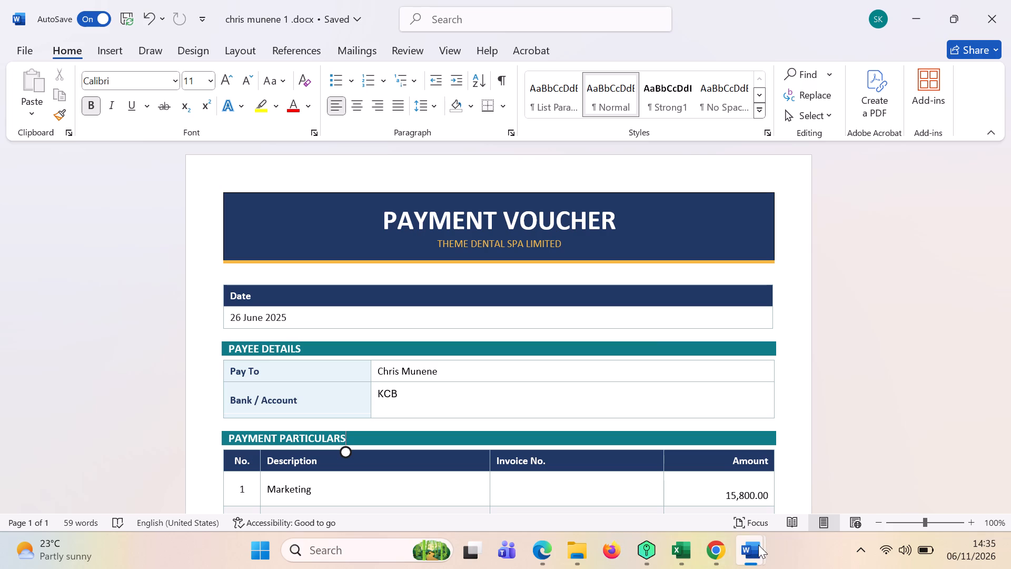
# Switch to chris voucher 3 and delete the Payment Method and Cheque / Reference No. rows from its payee details.
pyautogui.click(231, 480)
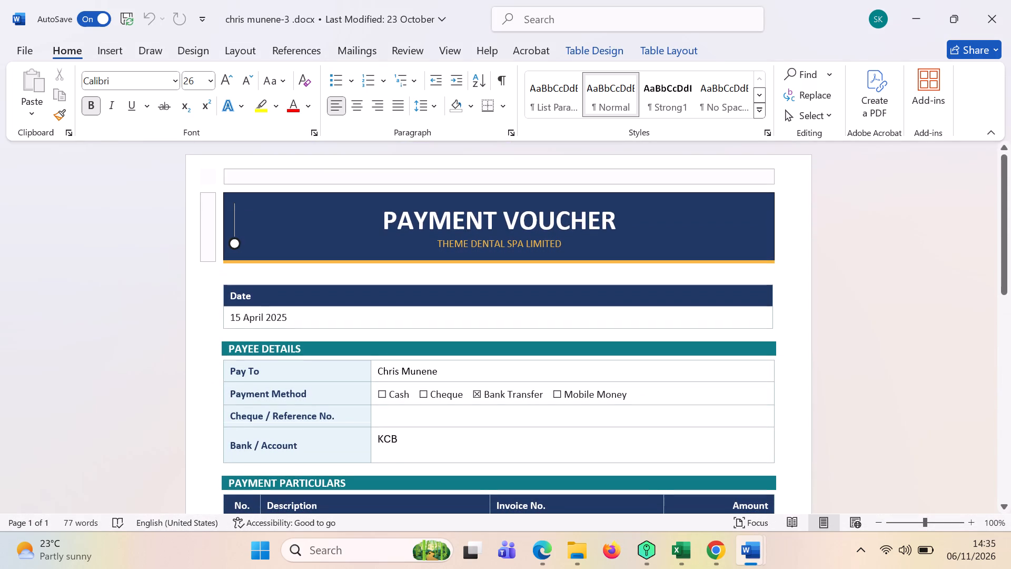
pyautogui.click(218, 401)
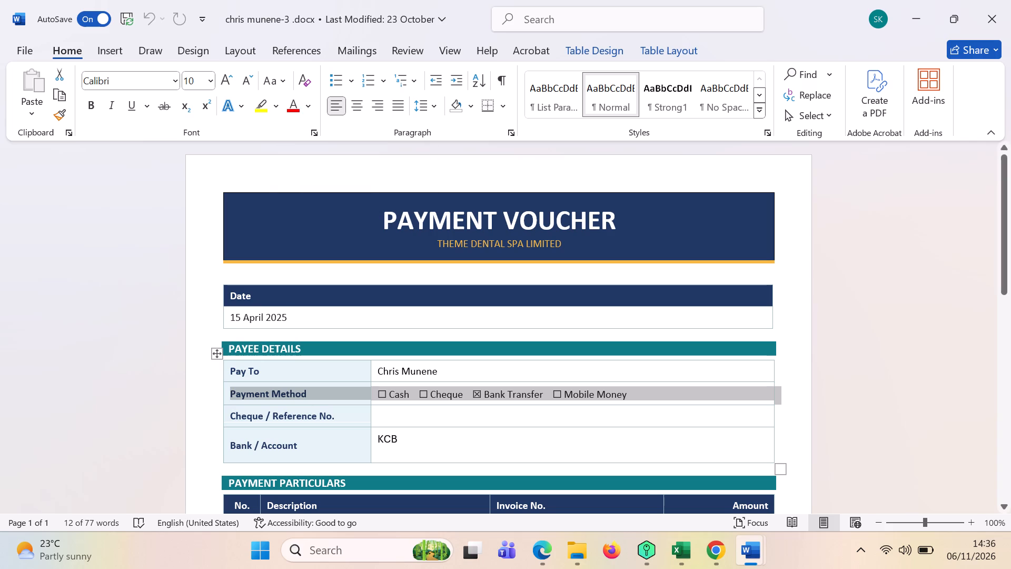
pyautogui.rightClick(414, 390)
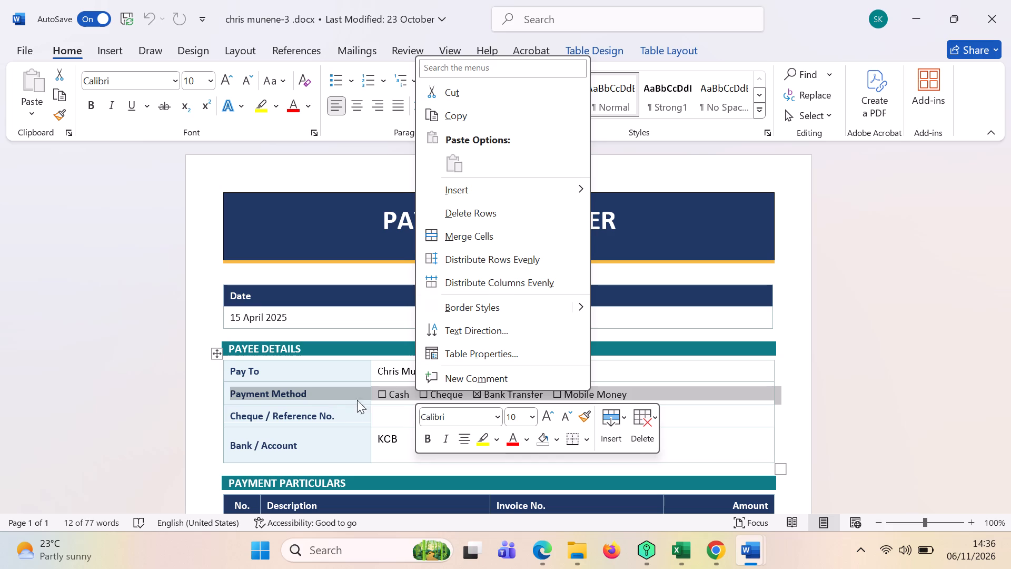
pyautogui.click(641, 423)
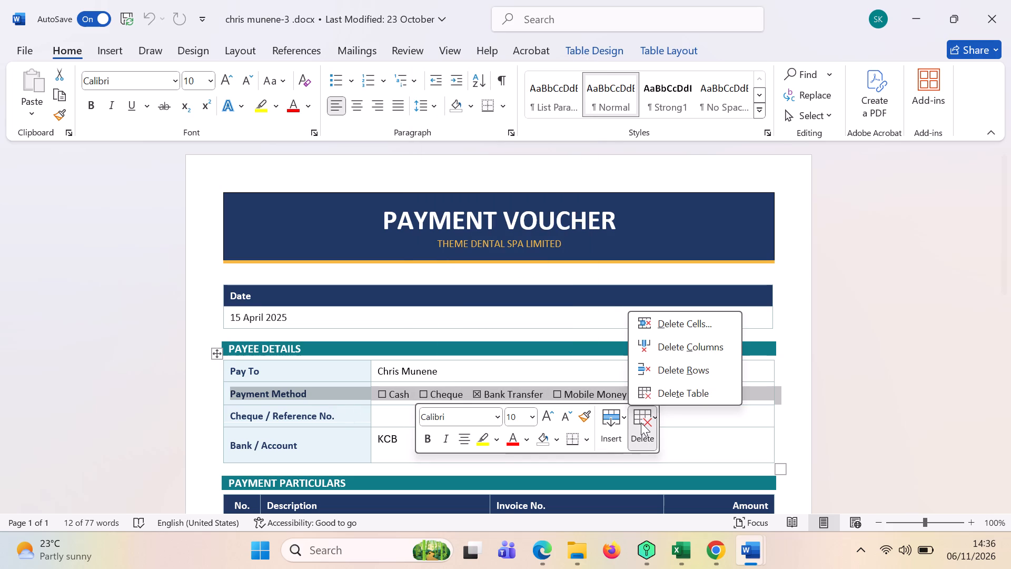
pyautogui.click(695, 366)
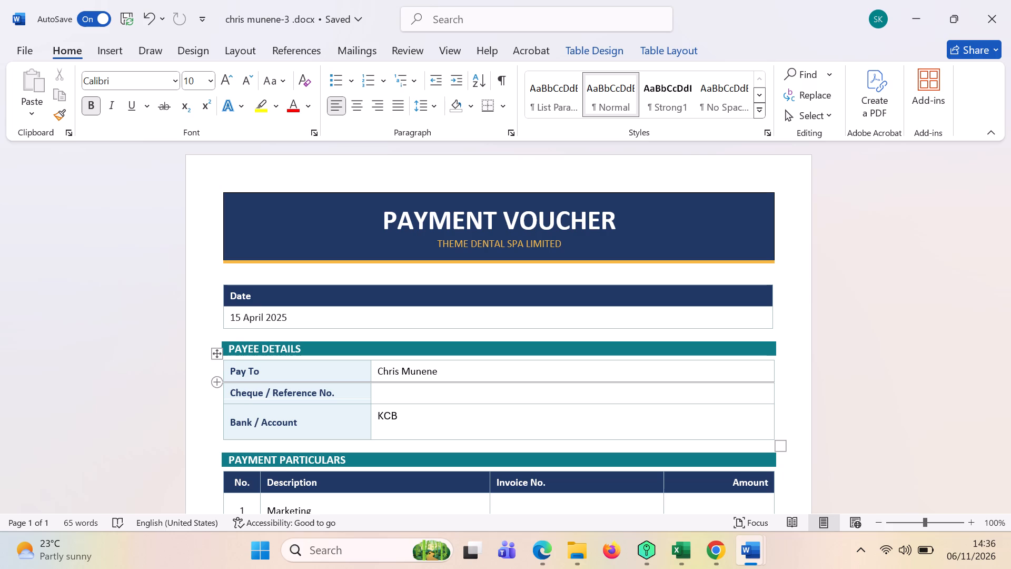
pyautogui.click(217, 393)
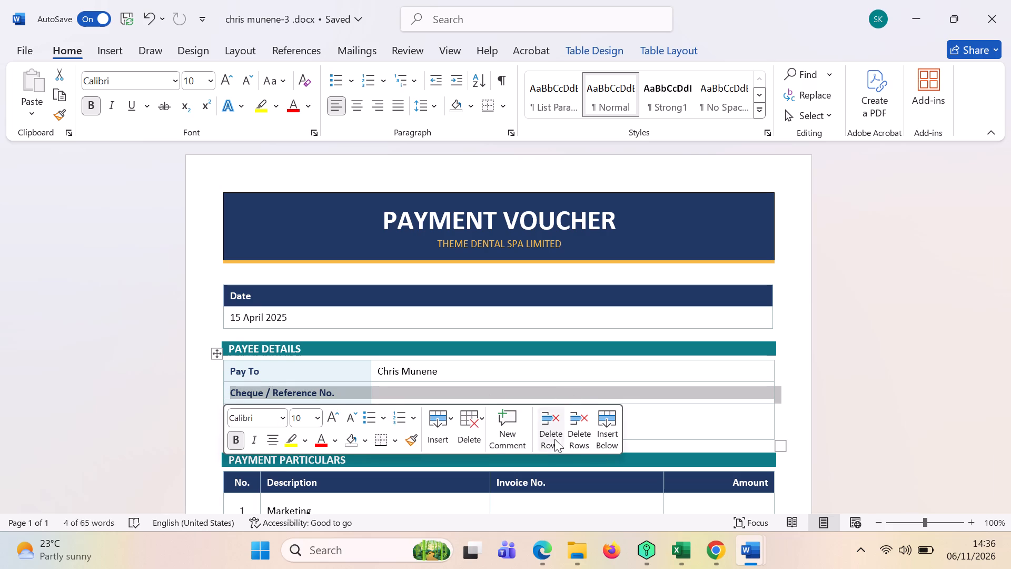
pyautogui.click(556, 438)
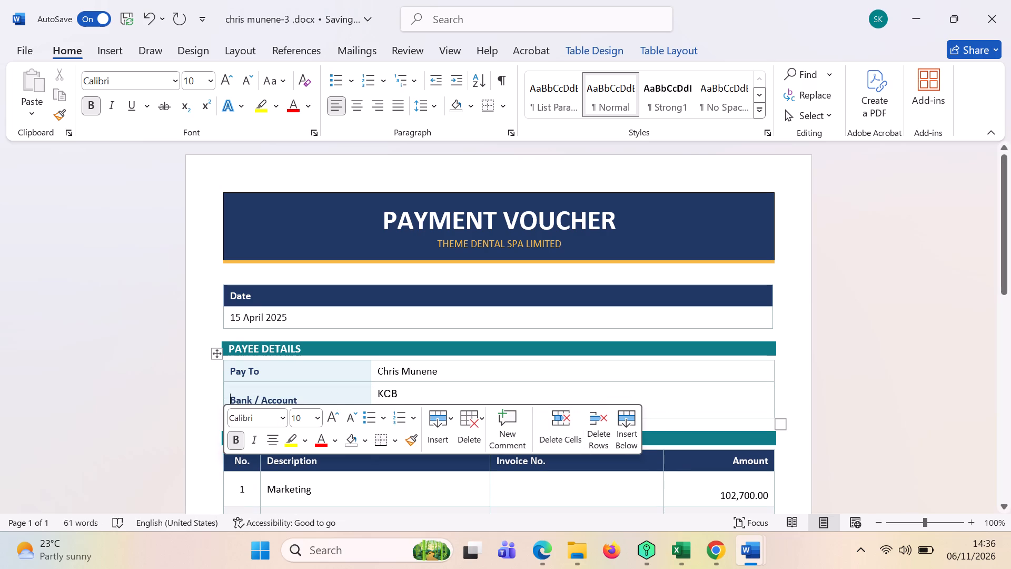
pyautogui.click(671, 408)
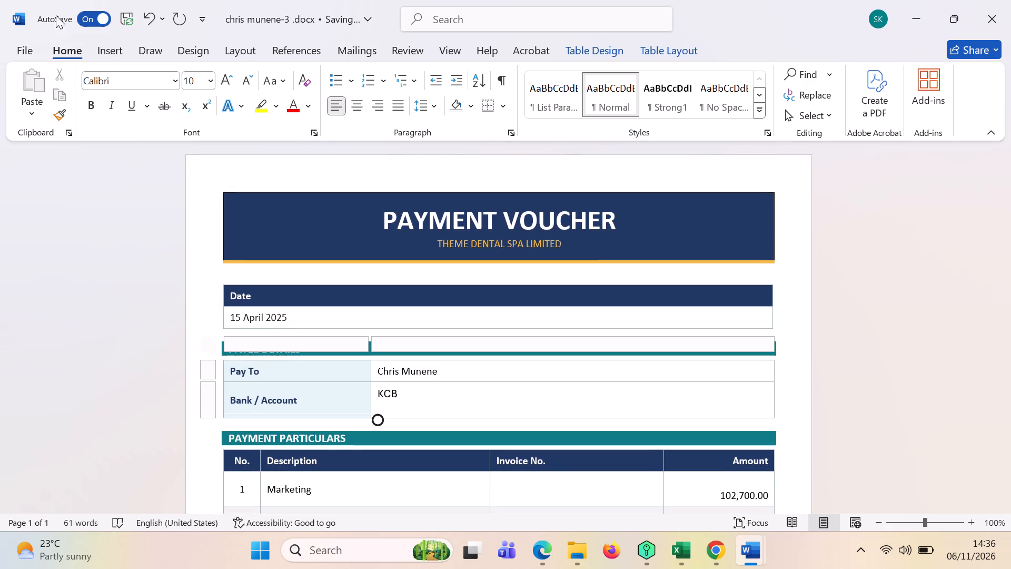
# Save the edited chris voucher 3.
pyautogui.click(133, 19)
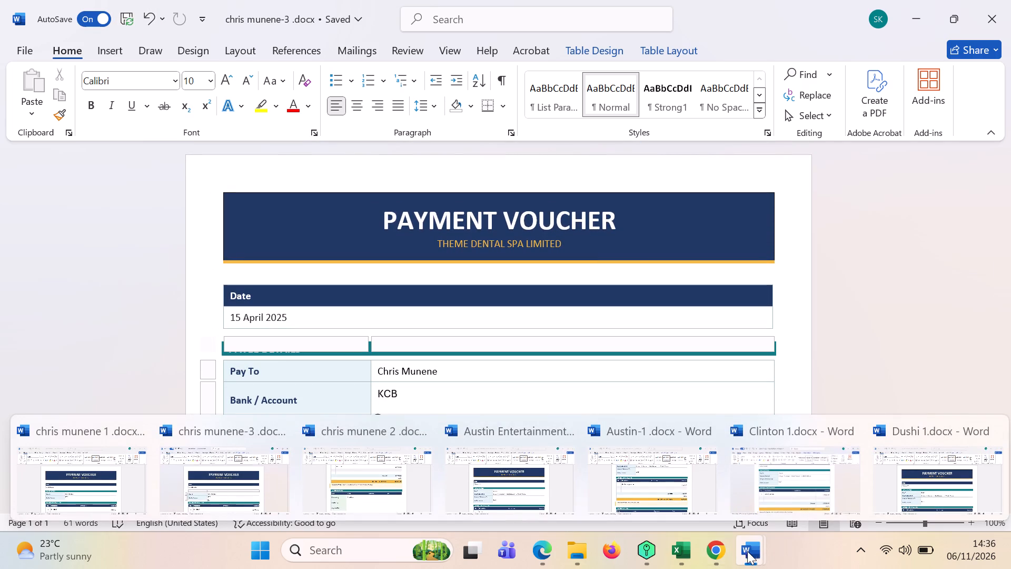
# Switch to chris voucher 2, dated 23 June 2025.
pyautogui.click(410, 489)
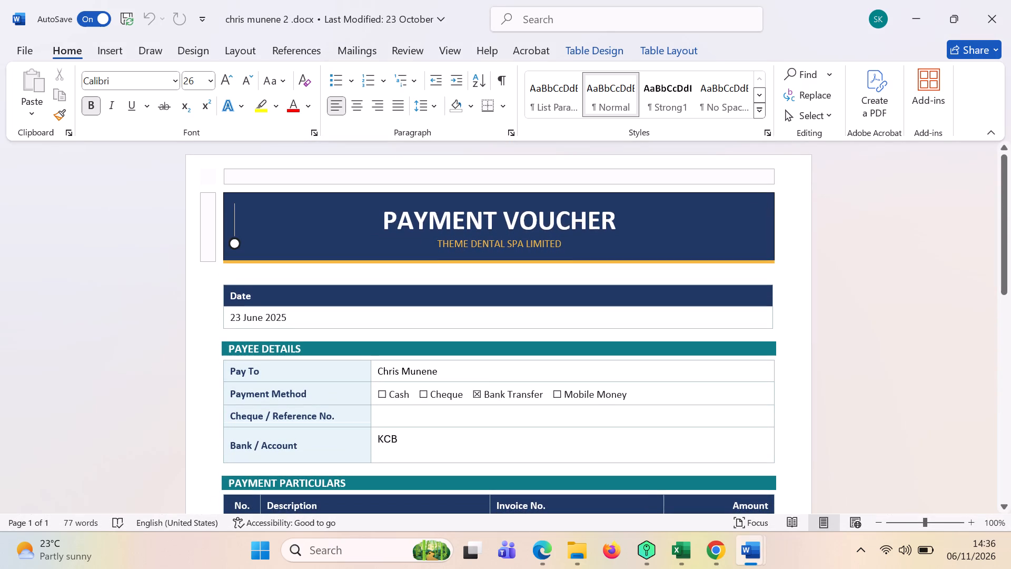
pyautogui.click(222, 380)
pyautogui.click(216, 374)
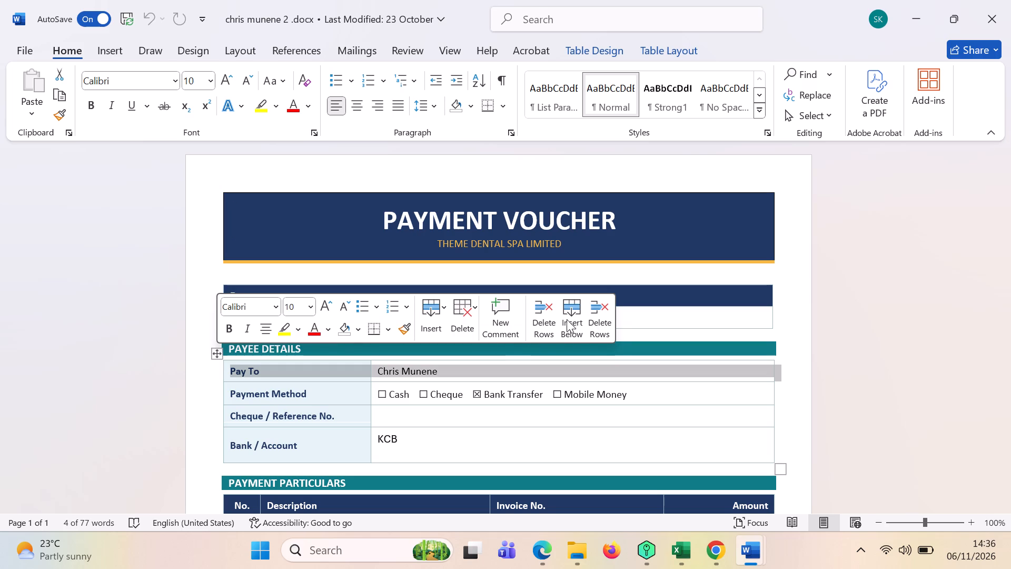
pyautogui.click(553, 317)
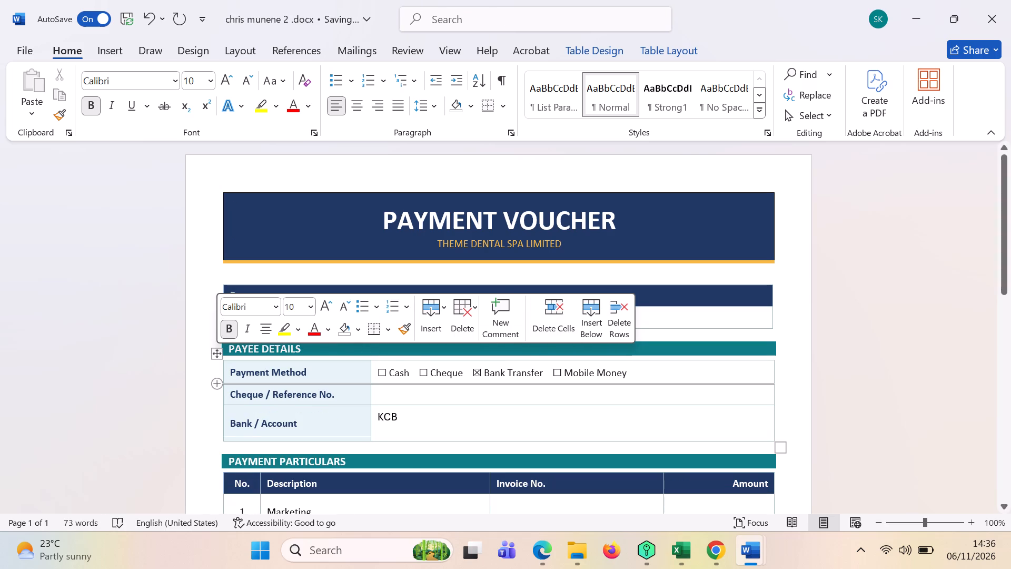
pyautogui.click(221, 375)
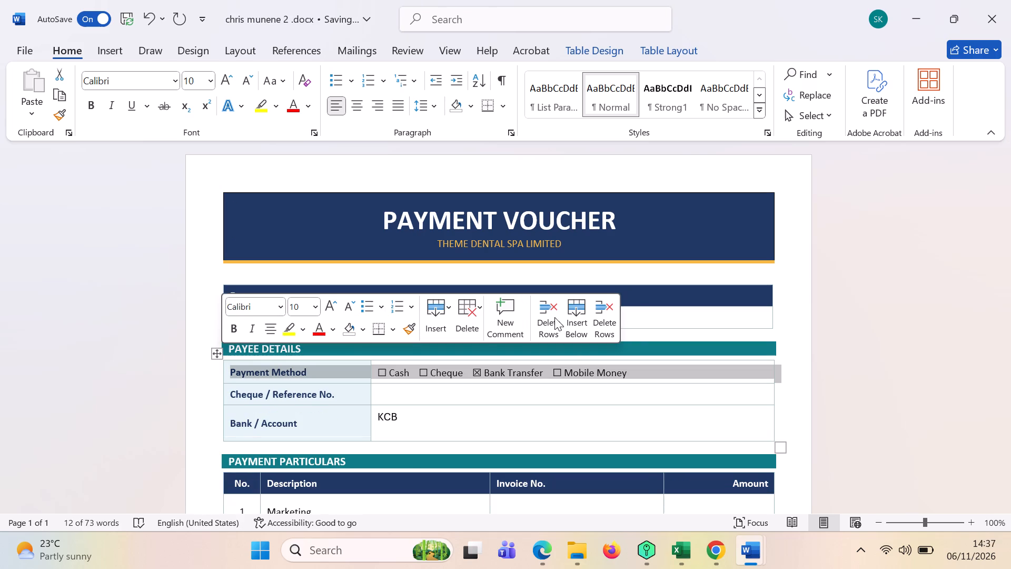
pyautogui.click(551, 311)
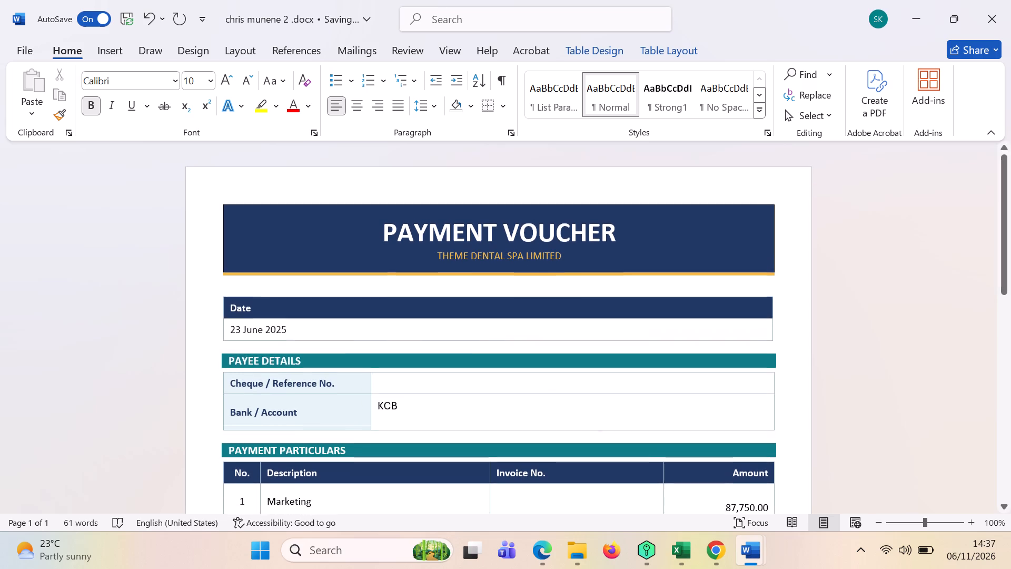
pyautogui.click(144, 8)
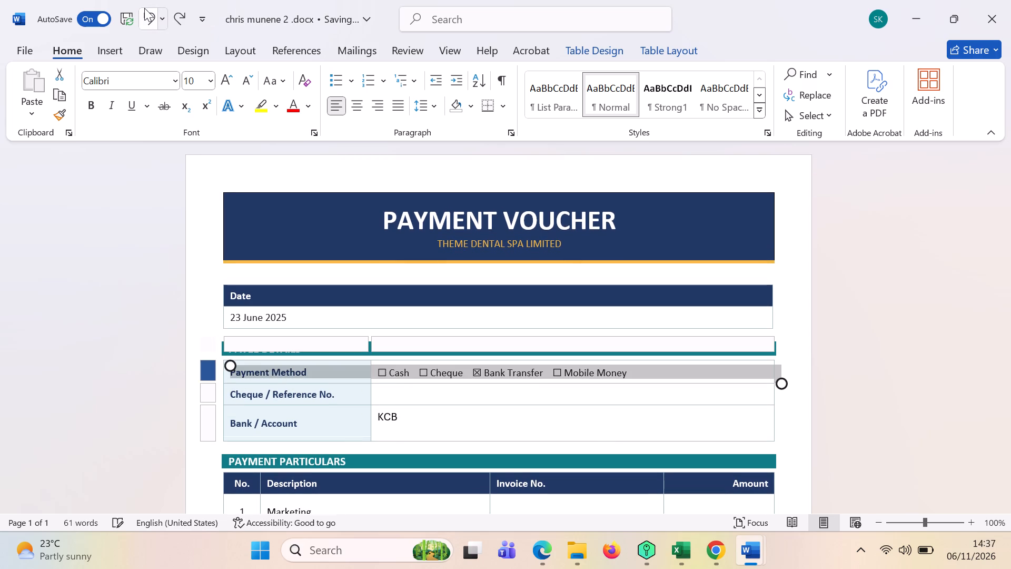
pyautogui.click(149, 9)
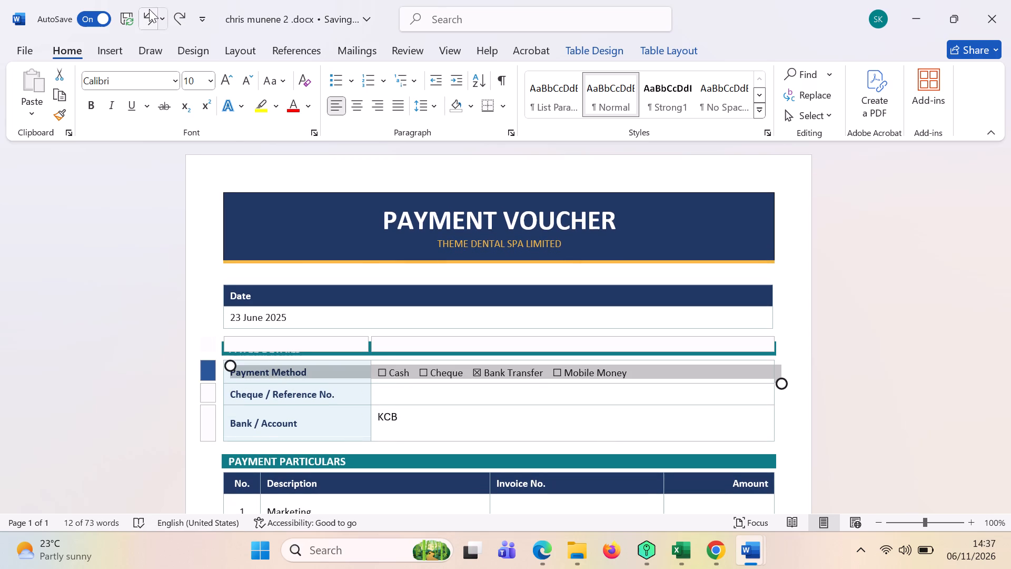
# Delete the Payment Method row from the payee details of chris voucher 2.
pyautogui.click(214, 388)
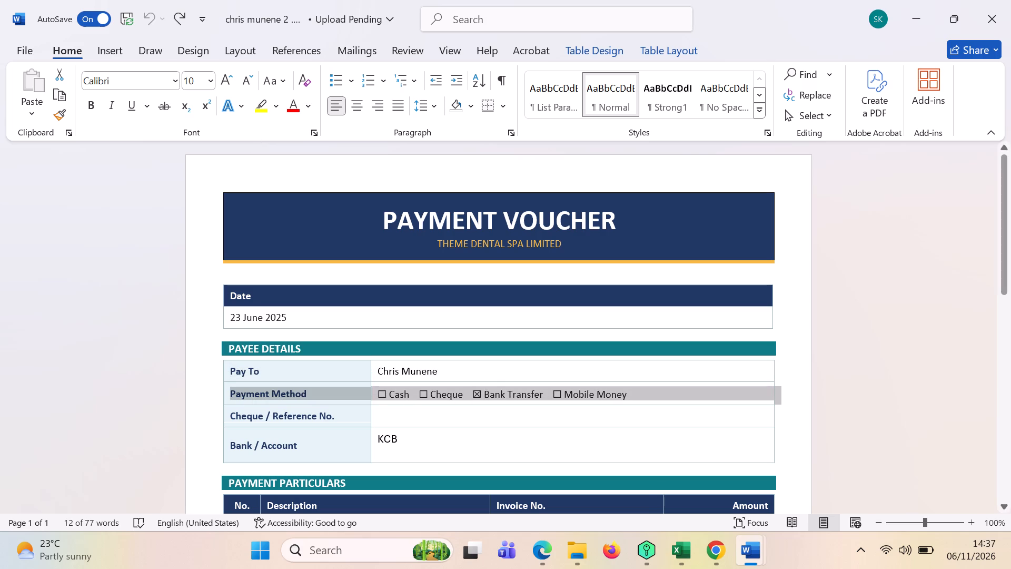
# Delete the Payment Method and Cheque / Reference No. rows from the payee details of chris voucher 2.
pyautogui.rightClick(350, 396)
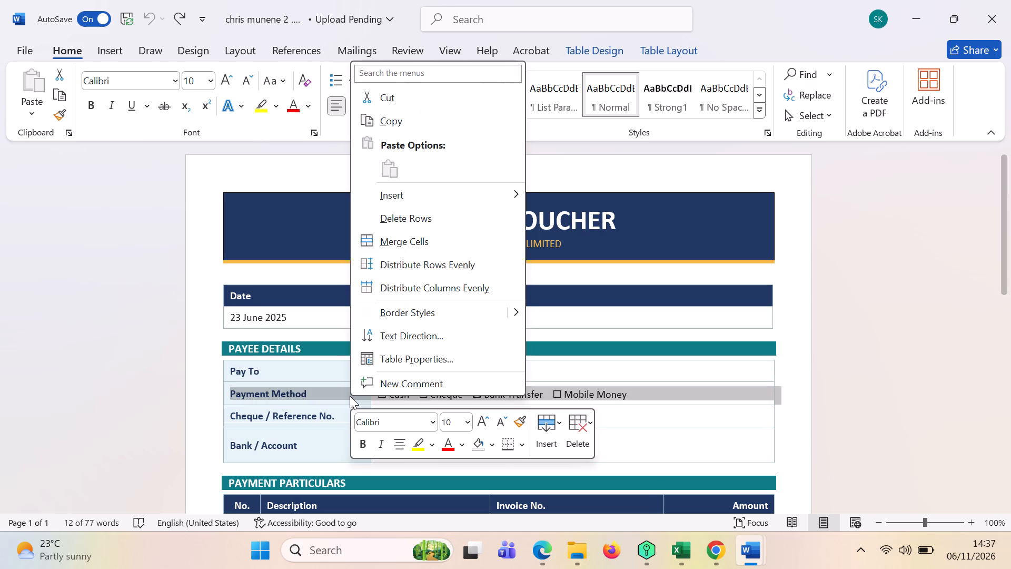
pyautogui.click(411, 217)
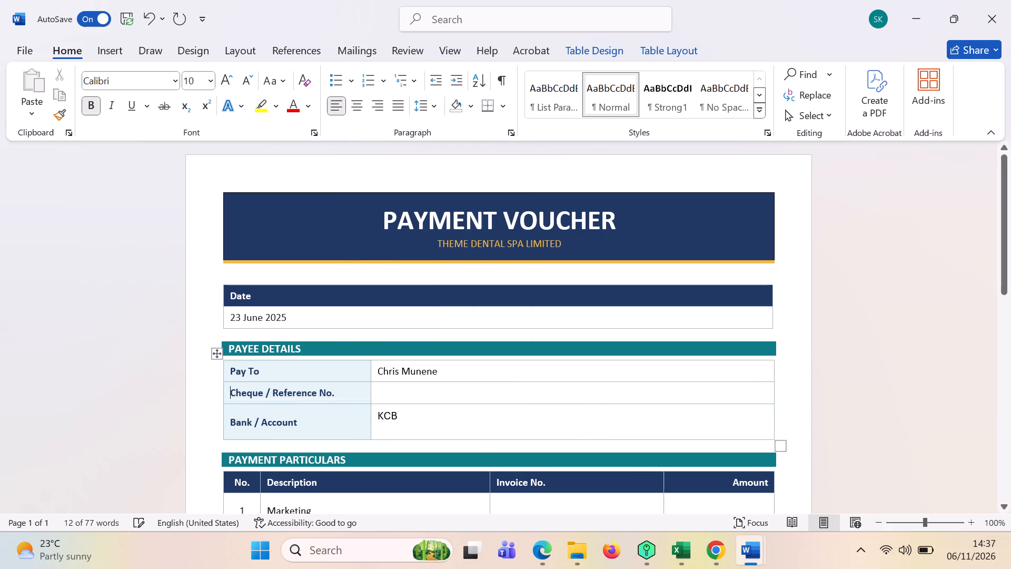
pyautogui.click(220, 394)
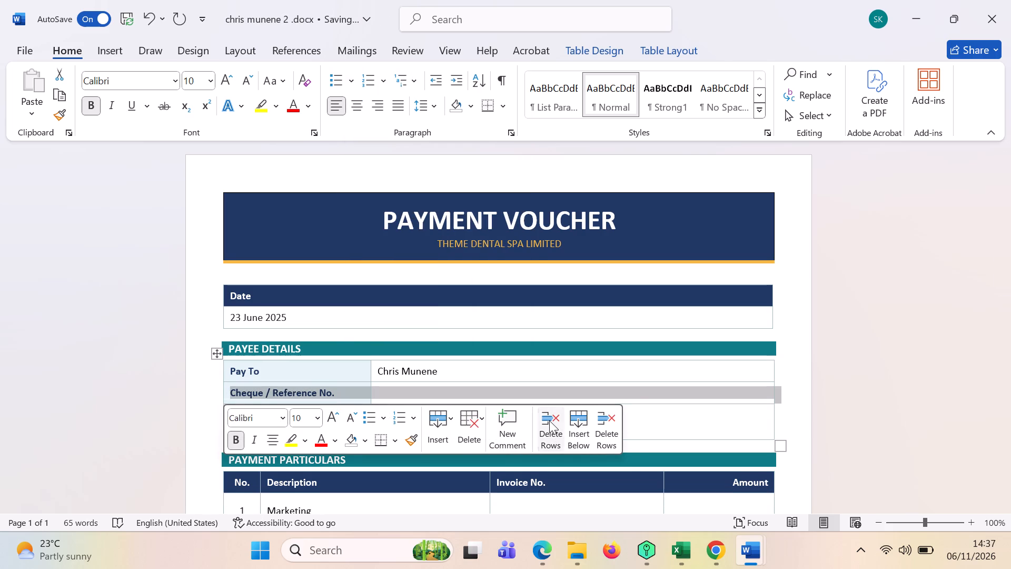
pyautogui.click(549, 420)
pyautogui.click(757, 399)
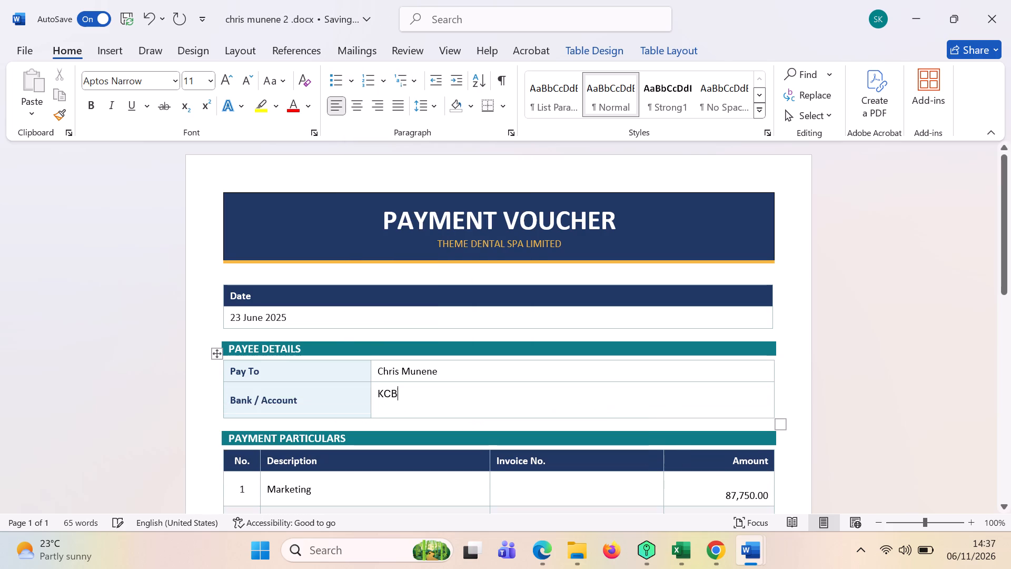
# Review the payment particulars, amount in words and authorization sections of chris voucher 2.
pyautogui.tripleClick(1005, 505)
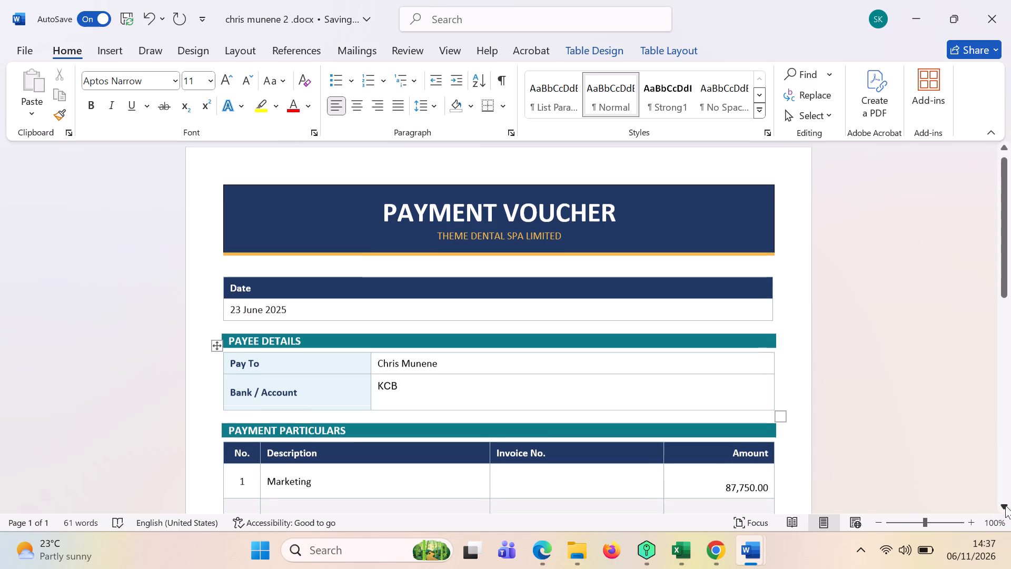
pyautogui.click(1005, 505)
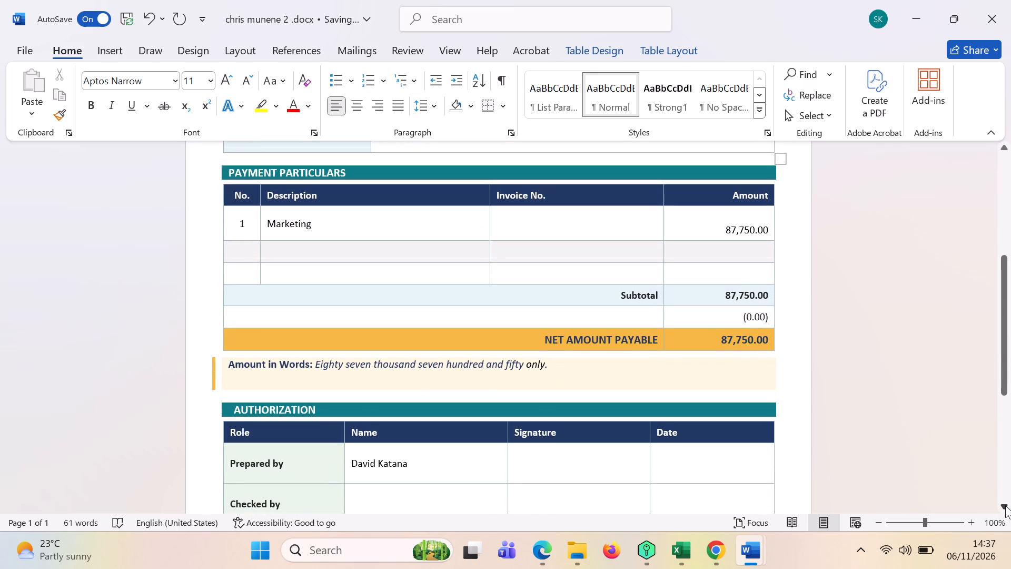
pyautogui.click(1005, 505)
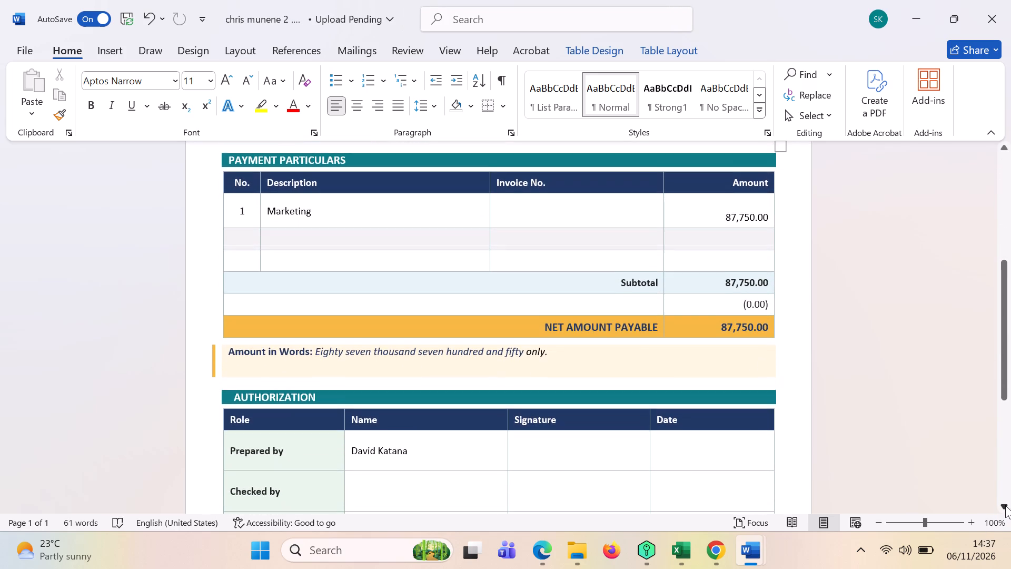
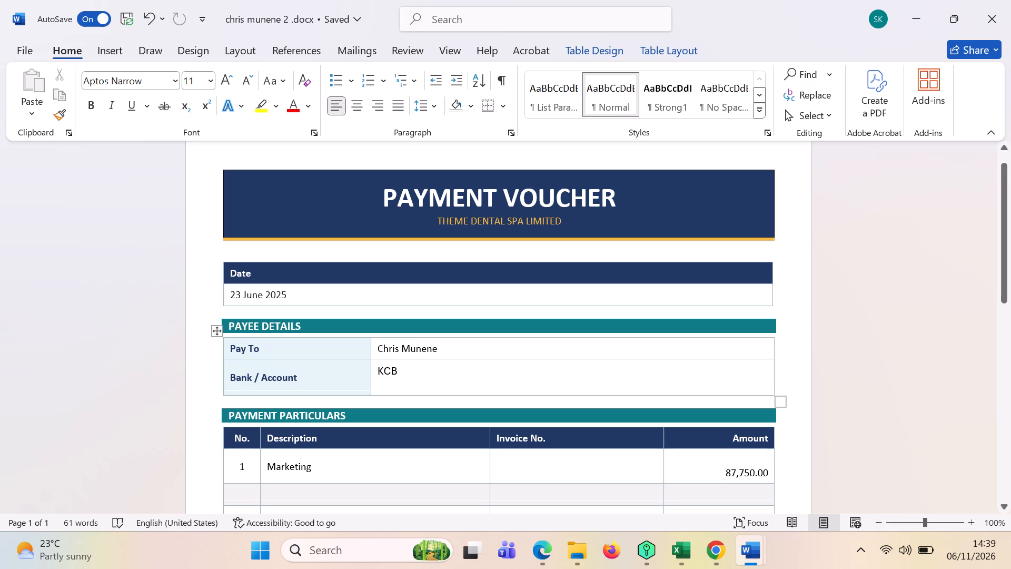
# Review the rest of chris voucher 2, from the payee details through the payment particulars to the authorization table.
pyautogui.tripleClick(1005, 512)
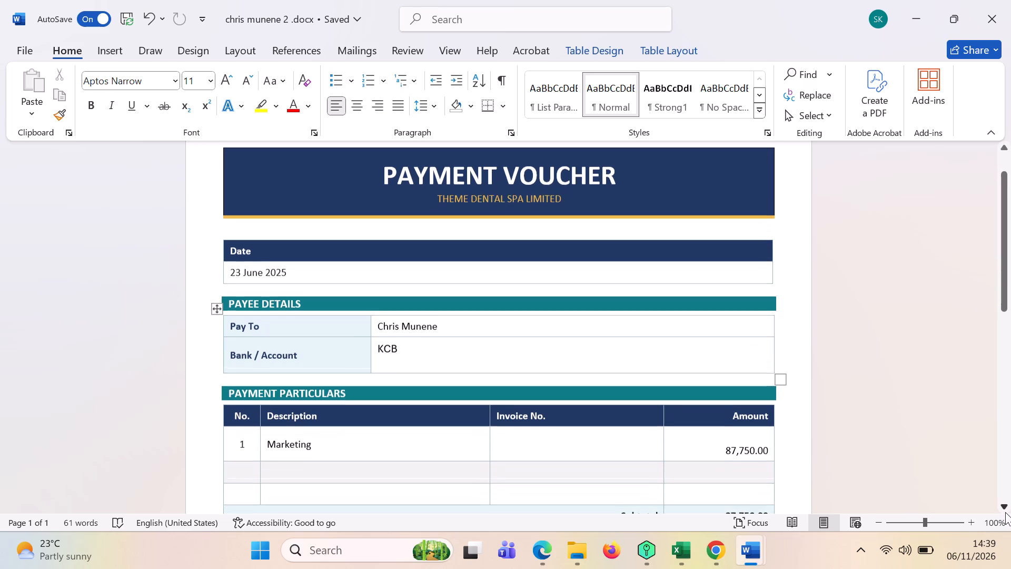
pyautogui.click(1005, 512)
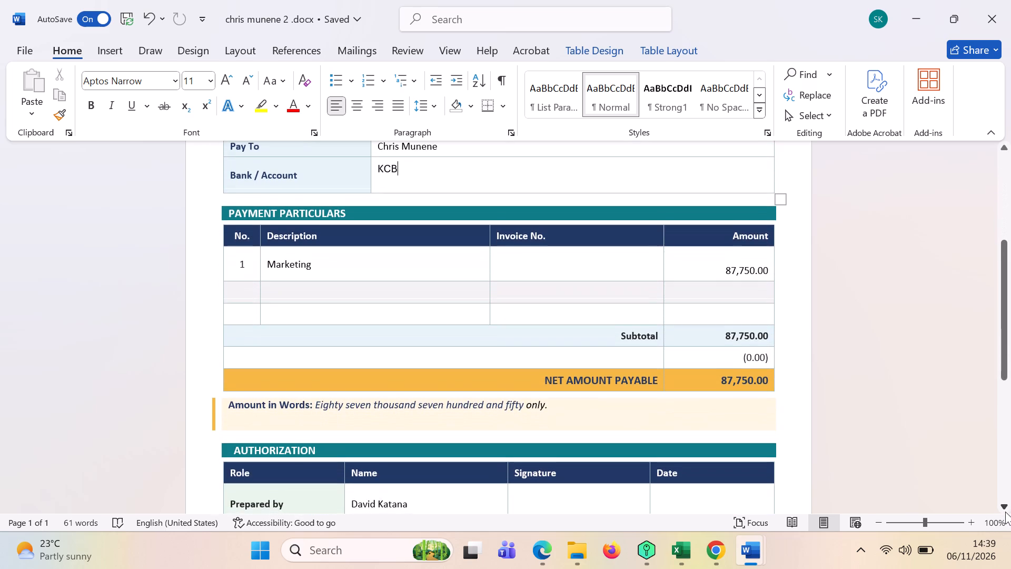
pyautogui.tripleClick(1005, 512)
pyautogui.doubleClick(1005, 512)
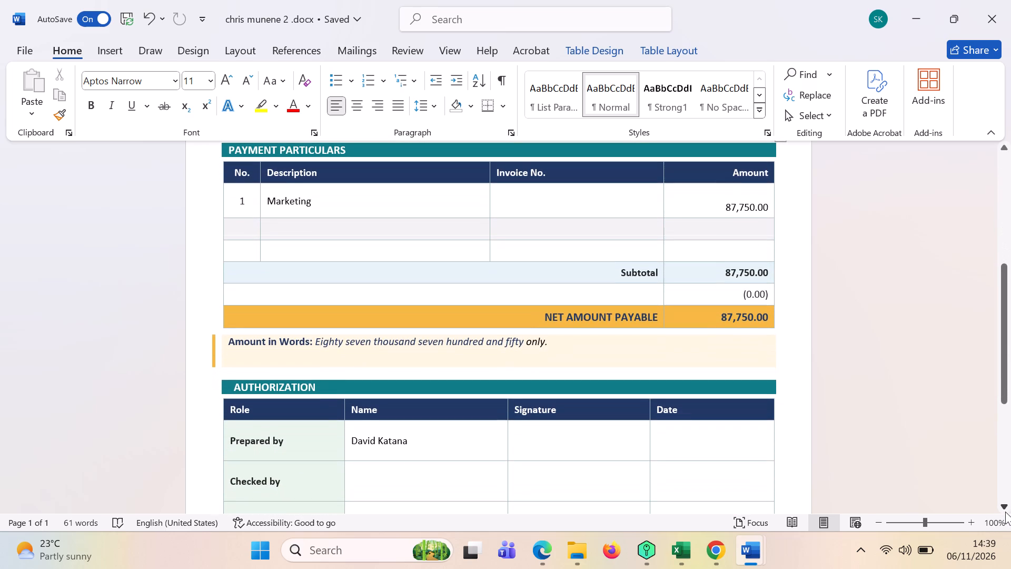
pyautogui.doubleClick(1005, 512)
pyautogui.doubleClick(1005, 512)
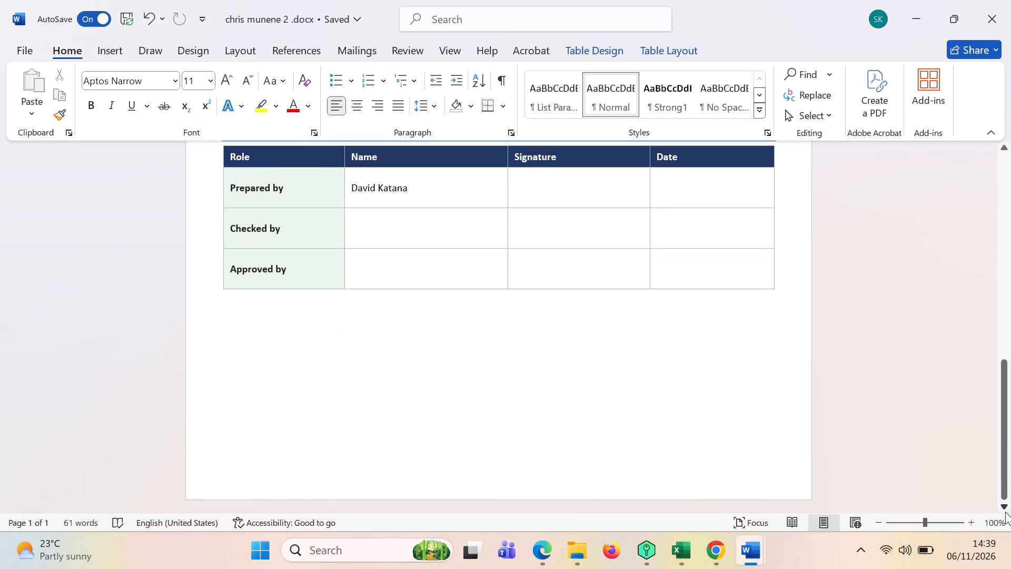
pyautogui.click(1006, 151)
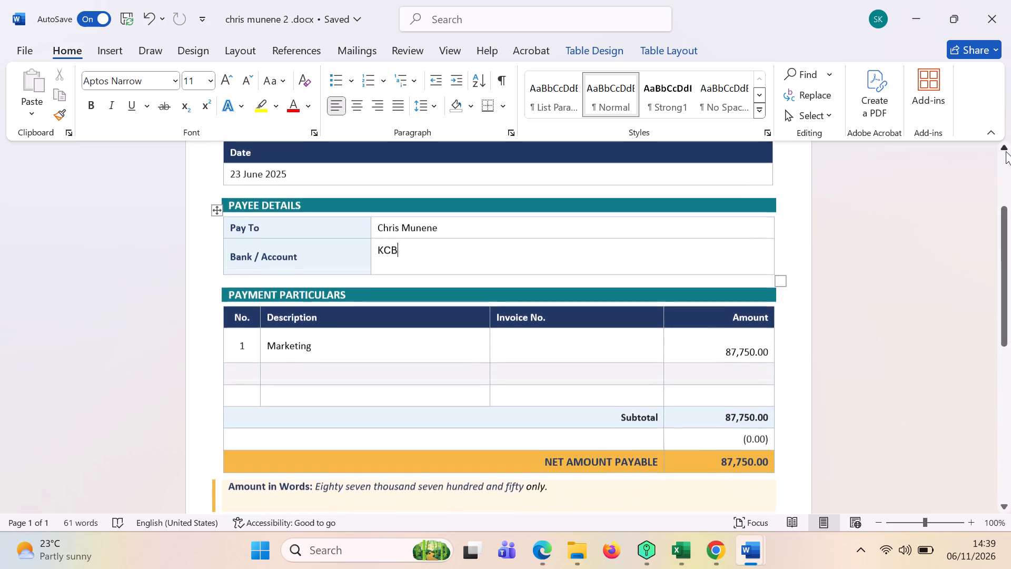
pyautogui.tripleClick(1006, 151)
pyautogui.doubleClick(1006, 151)
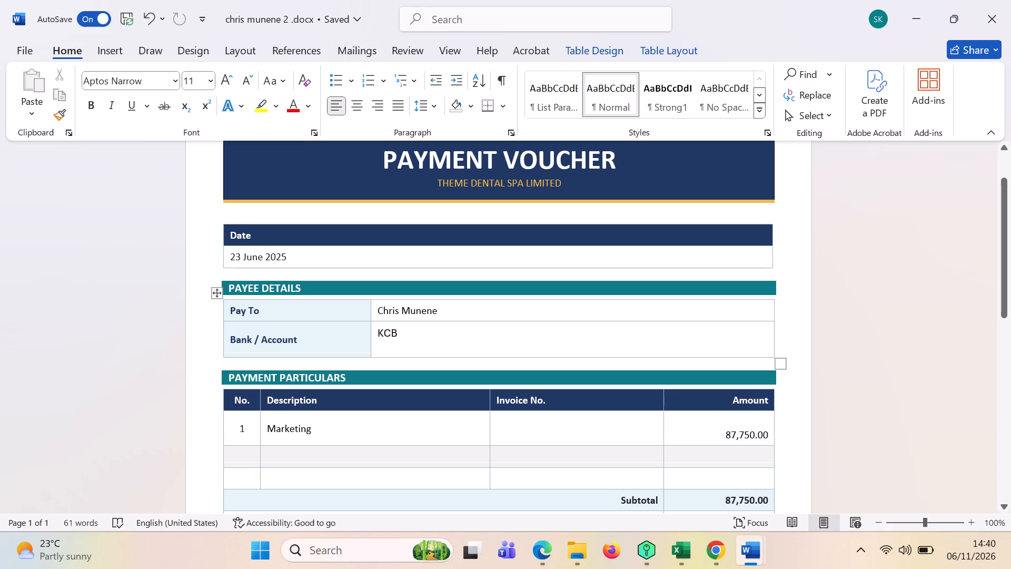
# Save the edited chris voucher 2.
pyautogui.click(126, 26)
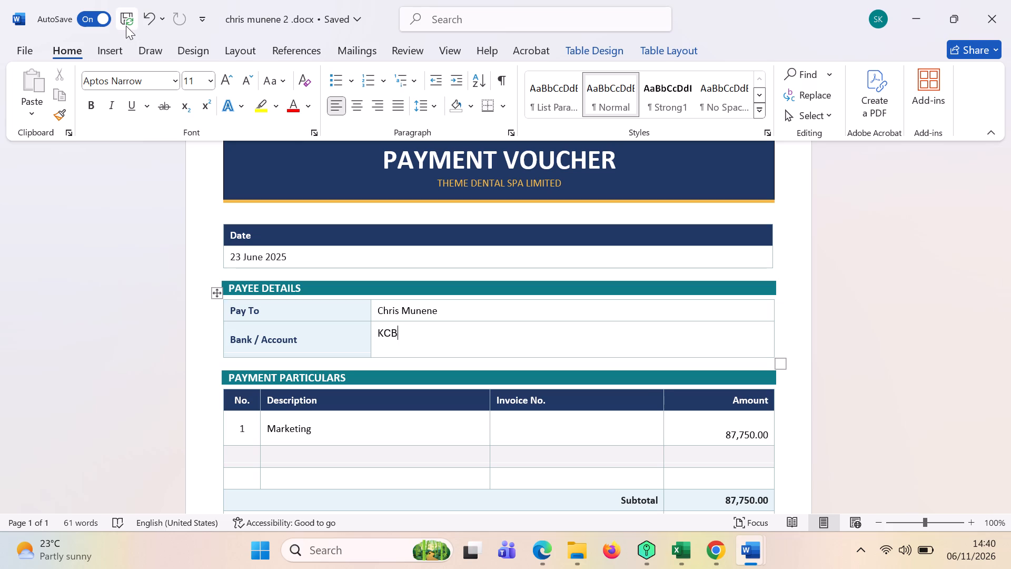
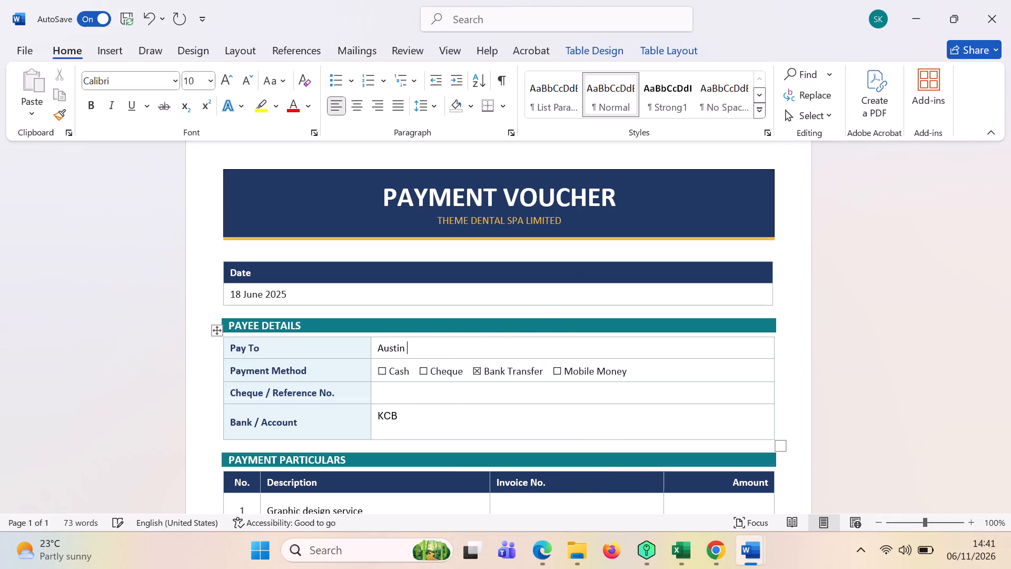
# Complete the Pay To entry in the Austin Entertainment voucher with the payee's surname.
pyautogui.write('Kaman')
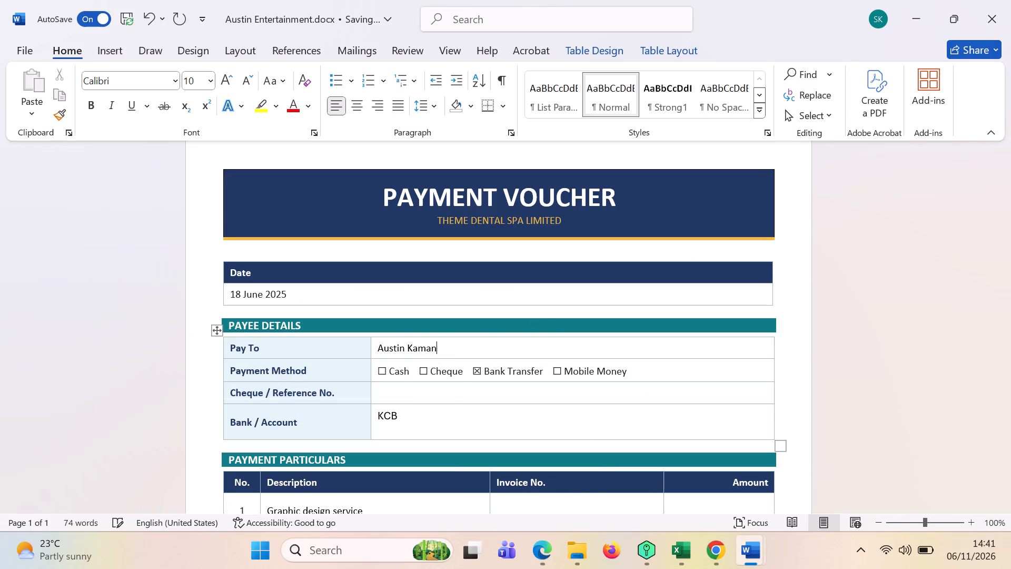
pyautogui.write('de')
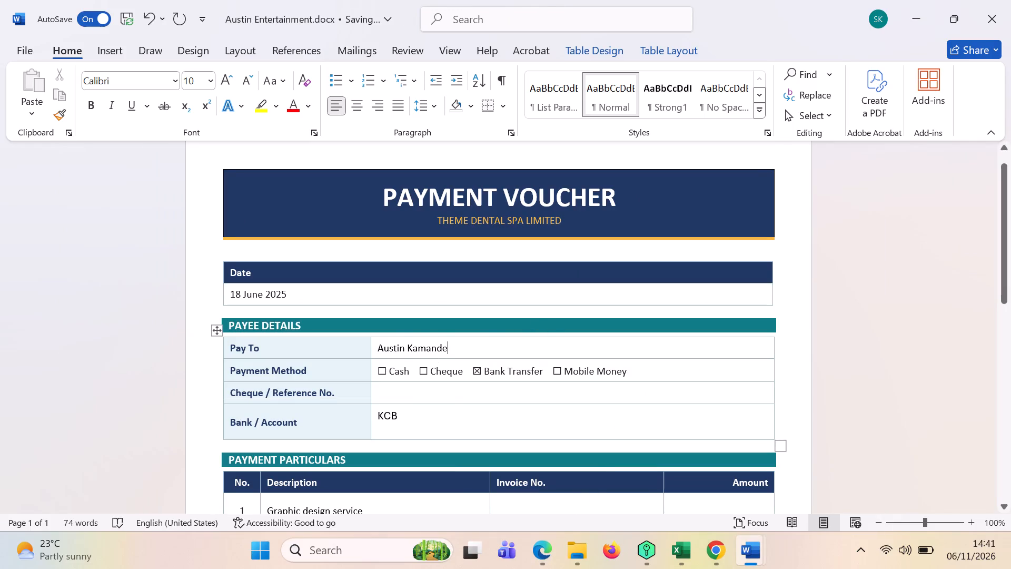
# Delete the Payment Method and Cheque / Reference No. rows from the Austin Entertainment voucher's payee details.
pyautogui.click(214, 374)
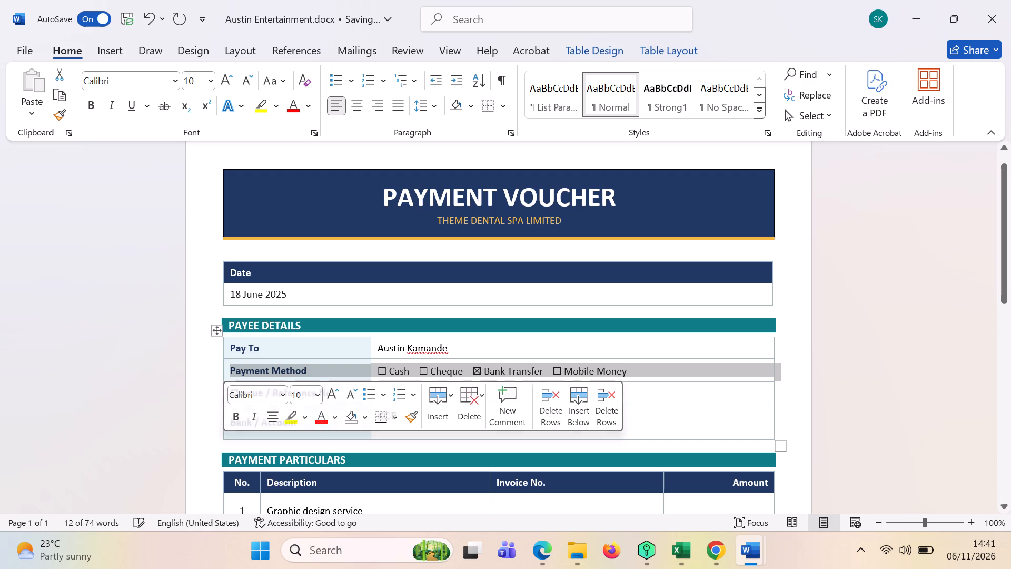
pyautogui.click(548, 396)
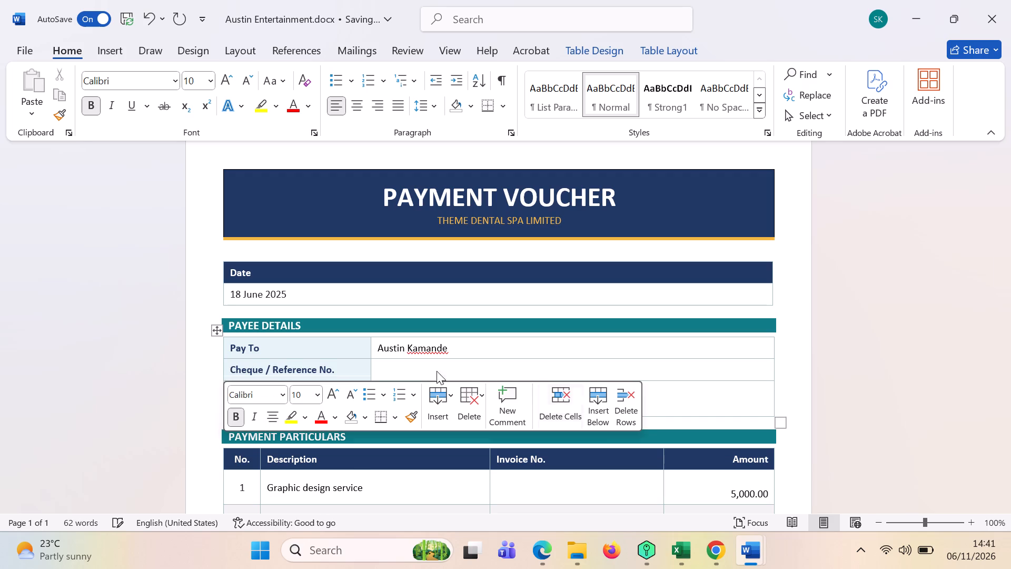
pyautogui.click(216, 372)
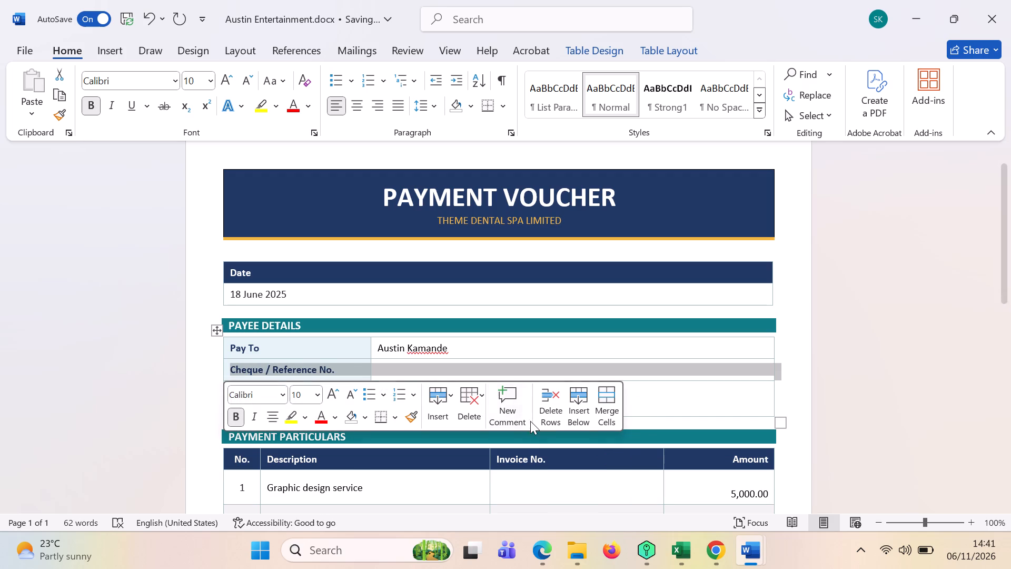
pyautogui.click(561, 398)
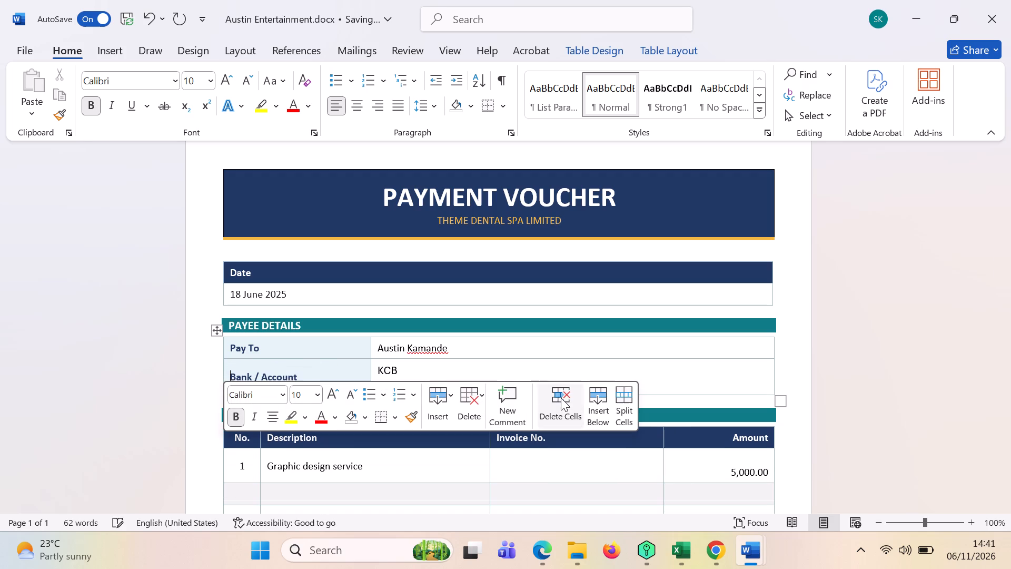
pyautogui.click(722, 385)
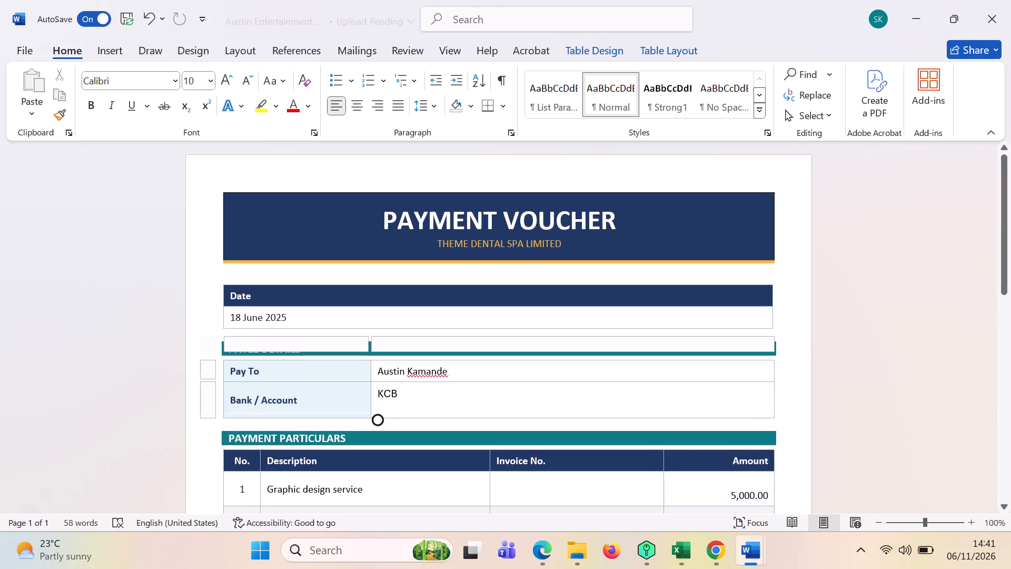
# Save the edited Austin Entertainment voucher.
pyautogui.click(127, 19)
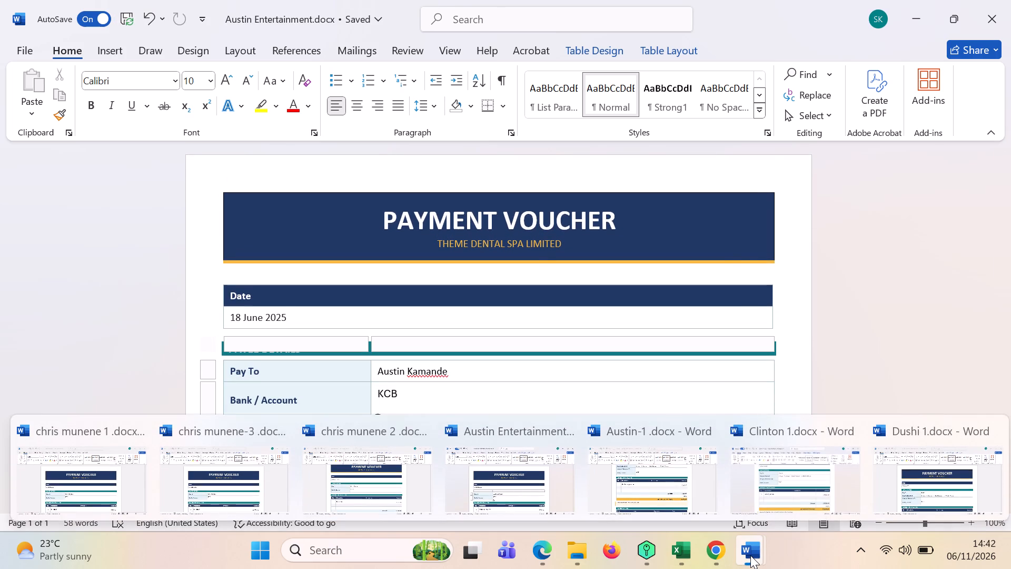
# In the Austin-1 voucher, add the payee's surname after the first name in the Pay To field.
pyautogui.click(668, 482)
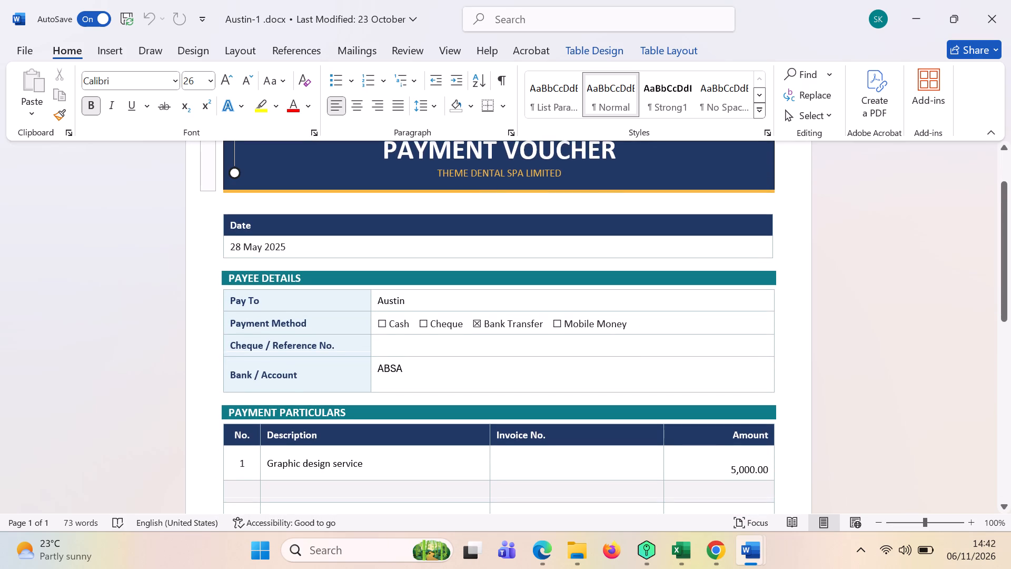
pyautogui.click(434, 308)
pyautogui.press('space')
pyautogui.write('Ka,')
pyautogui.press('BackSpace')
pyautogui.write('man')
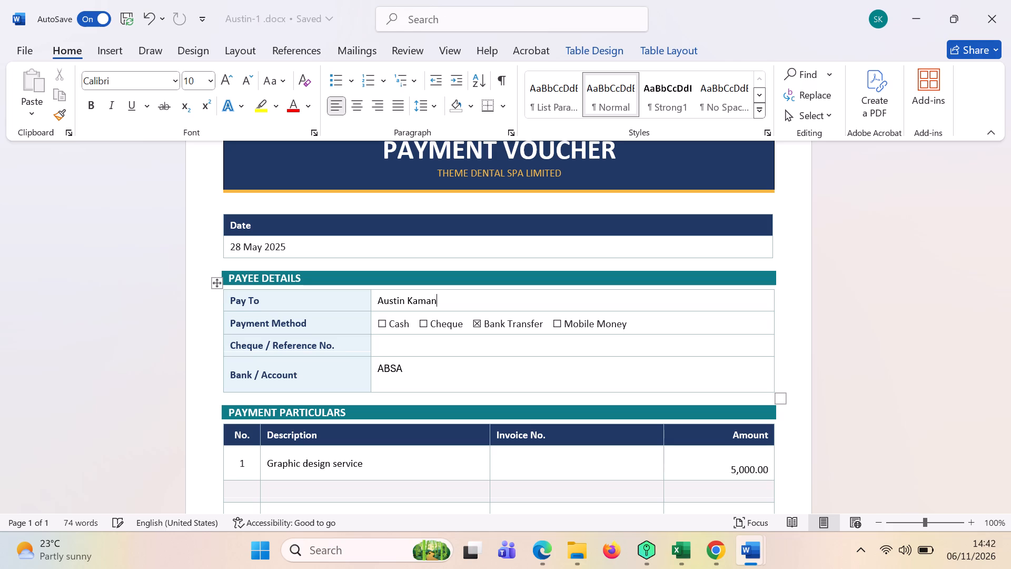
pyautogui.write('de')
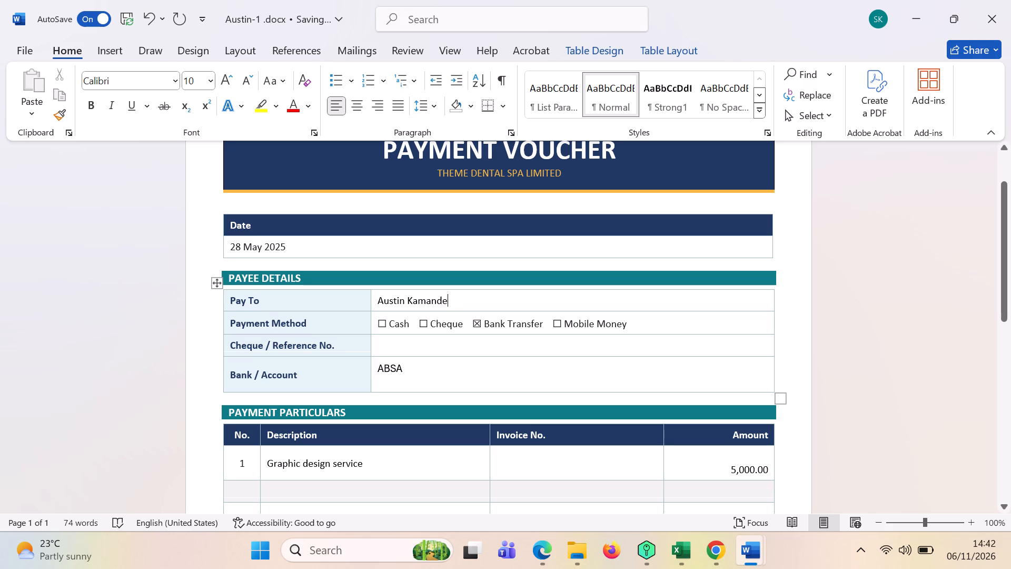
# Delete the Payment Method row from the Austin-1 voucher's payee details.
pyautogui.click(216, 325)
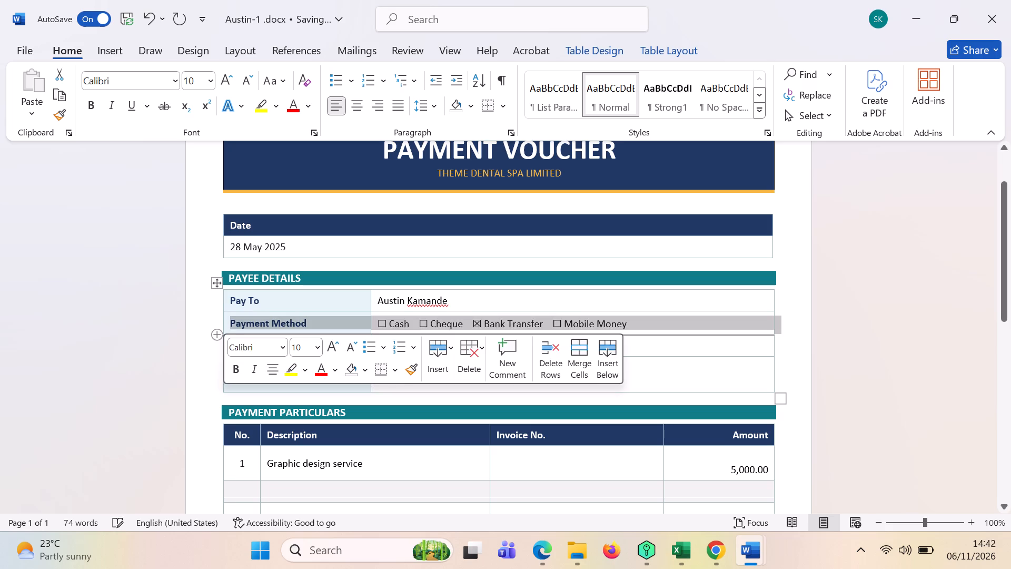
pyautogui.click(551, 350)
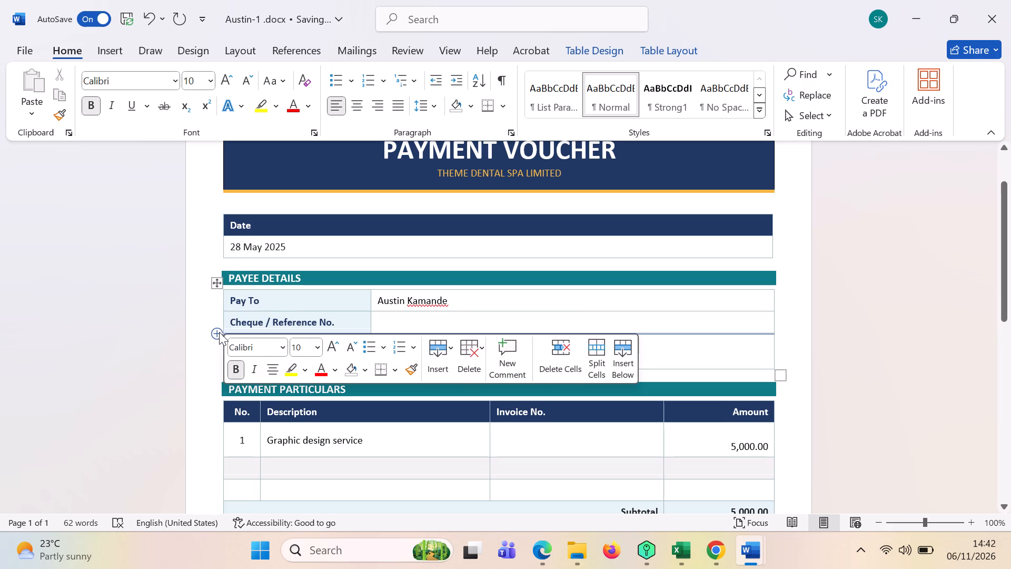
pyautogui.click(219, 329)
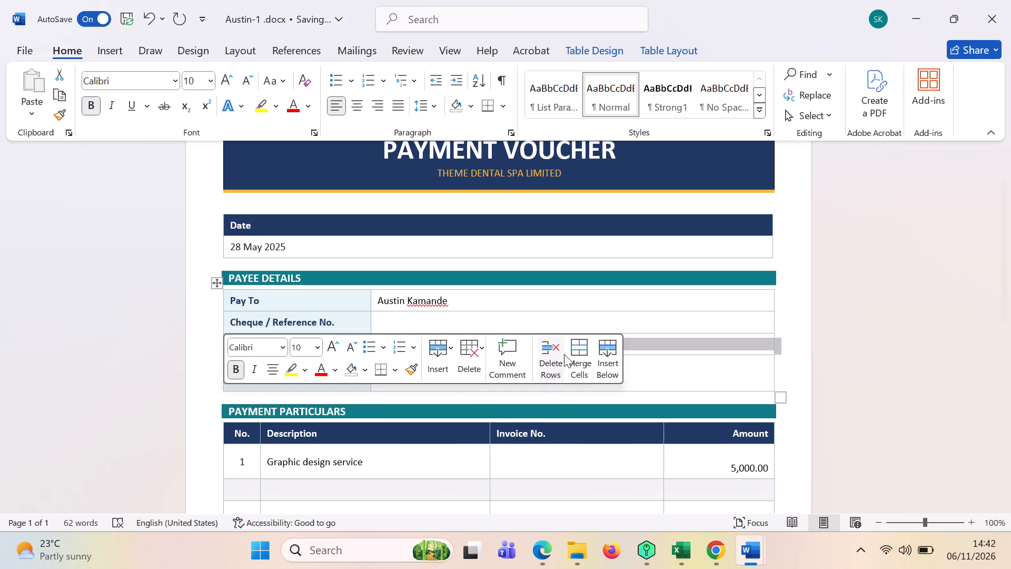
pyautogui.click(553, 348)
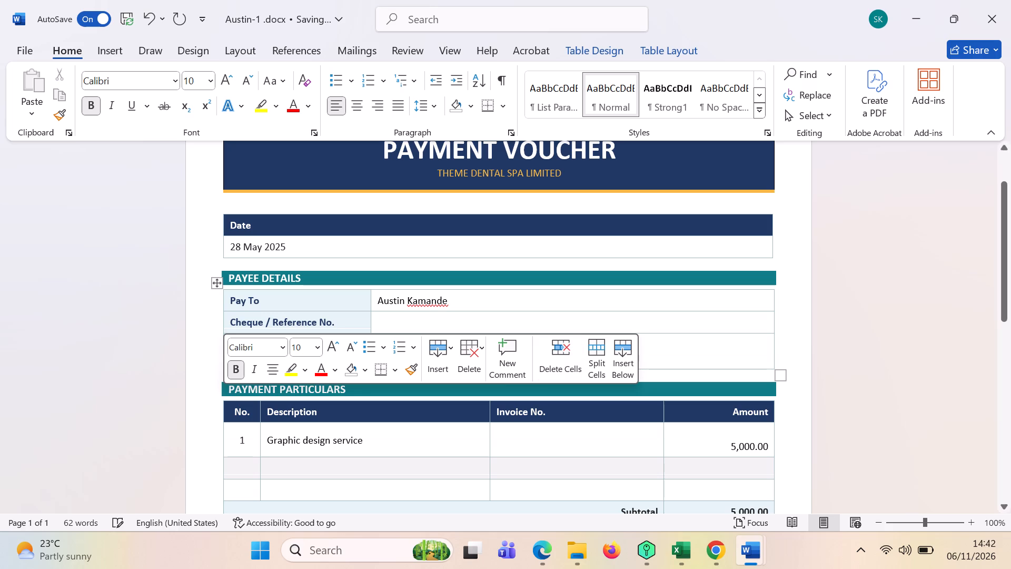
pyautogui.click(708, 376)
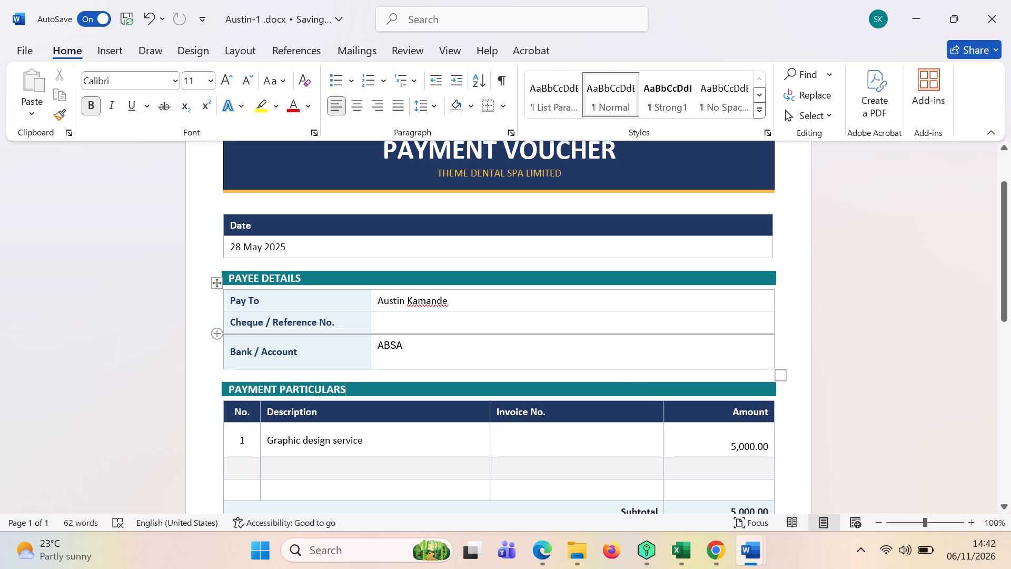
# Delete the Cheque / Reference No. row from the Austin-1 voucher's payee details.
pyautogui.click(214, 326)
pyautogui.click(554, 351)
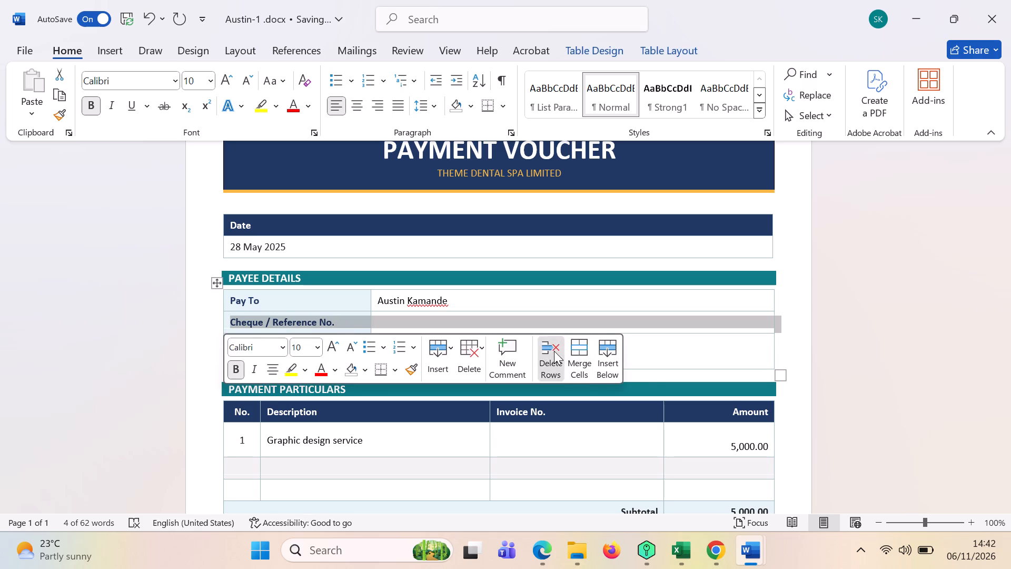
pyautogui.click(707, 329)
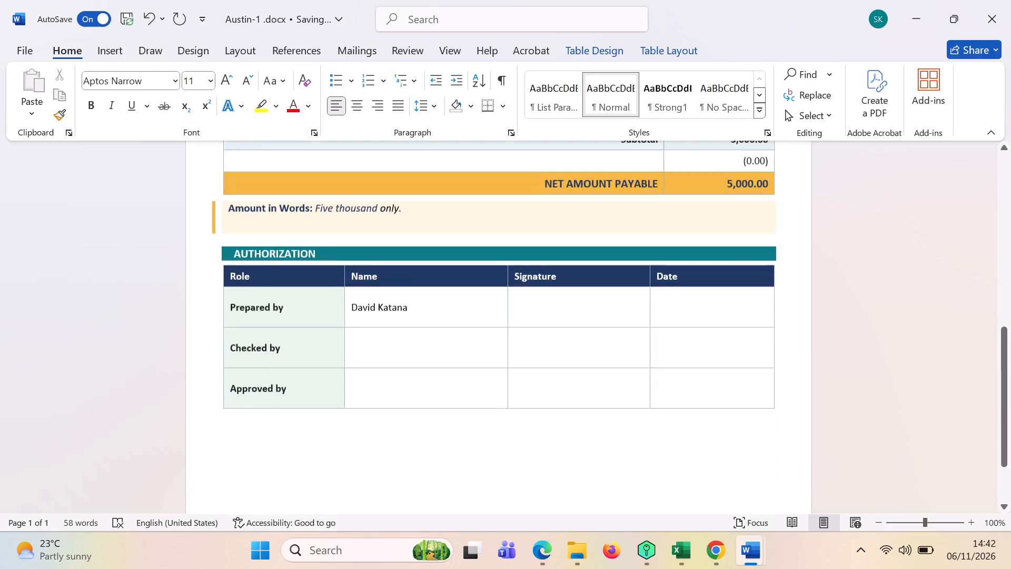
# Save the edited Austin-1 voucher.
pyautogui.click(117, 23)
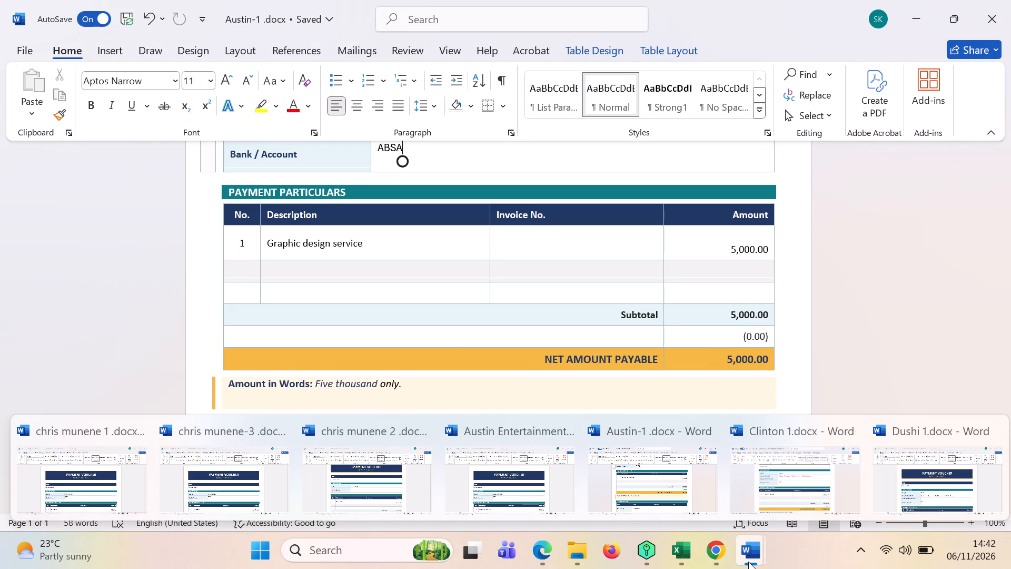
# In the Clinton 1 voucher, replace the Pay To entry with the catering payee's full name.
pyautogui.click(796, 492)
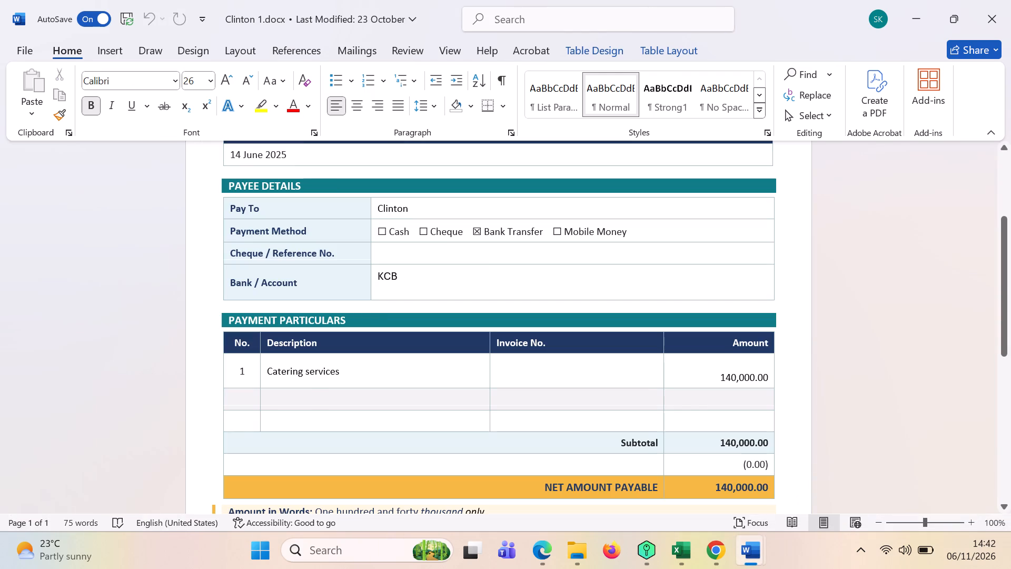
pyautogui.click(422, 215)
pyautogui.press('BackSpace')
pyautogui.press('BackSpace')
pyautogui.press('BackSpace')
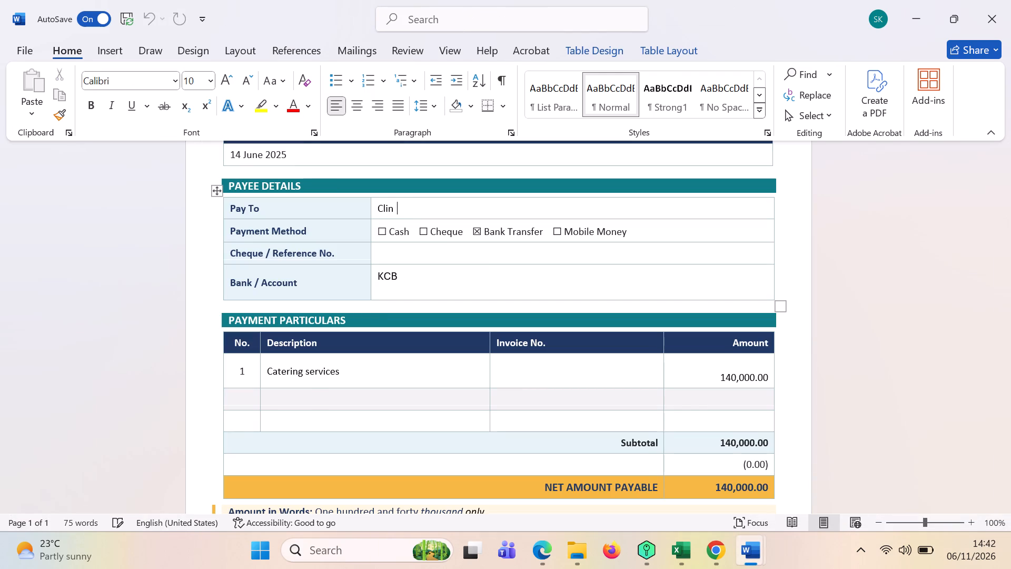
pyautogui.press('BackSpace')
pyautogui.press('BackSpace')
pyautogui.press('BackSpace')
pyautogui.press('BackSpace')
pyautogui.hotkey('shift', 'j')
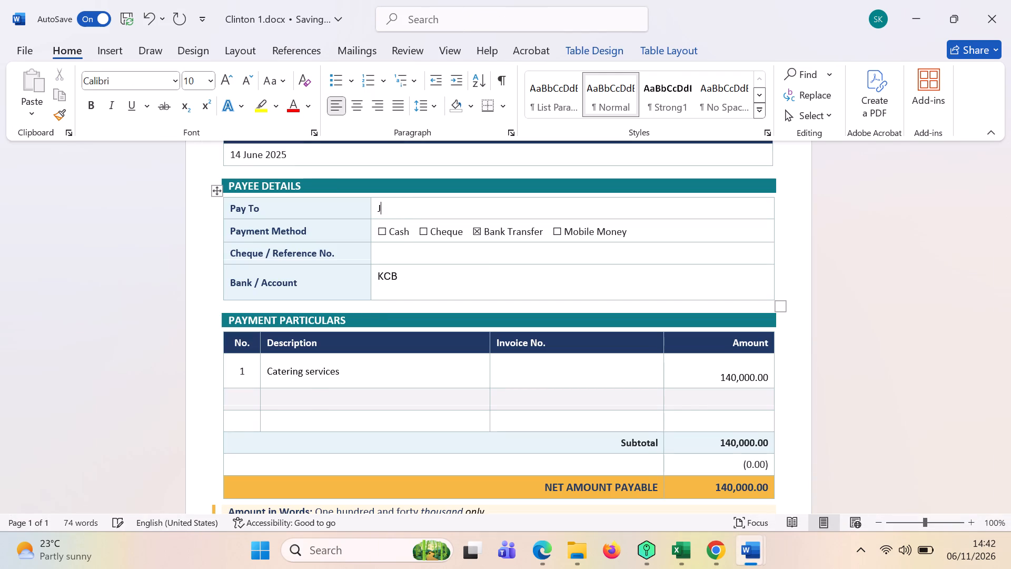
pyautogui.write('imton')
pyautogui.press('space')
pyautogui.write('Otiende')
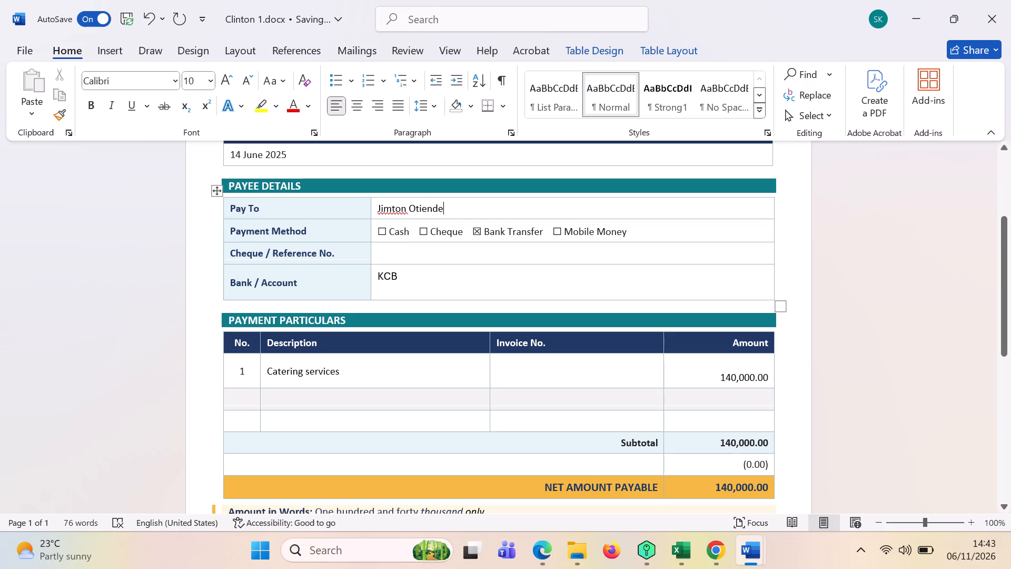
# Delete the Payment Method and Cheque / Reference No. rows from the Clinton 1 voucher's payee details.
pyautogui.click(207, 230)
pyautogui.click(549, 263)
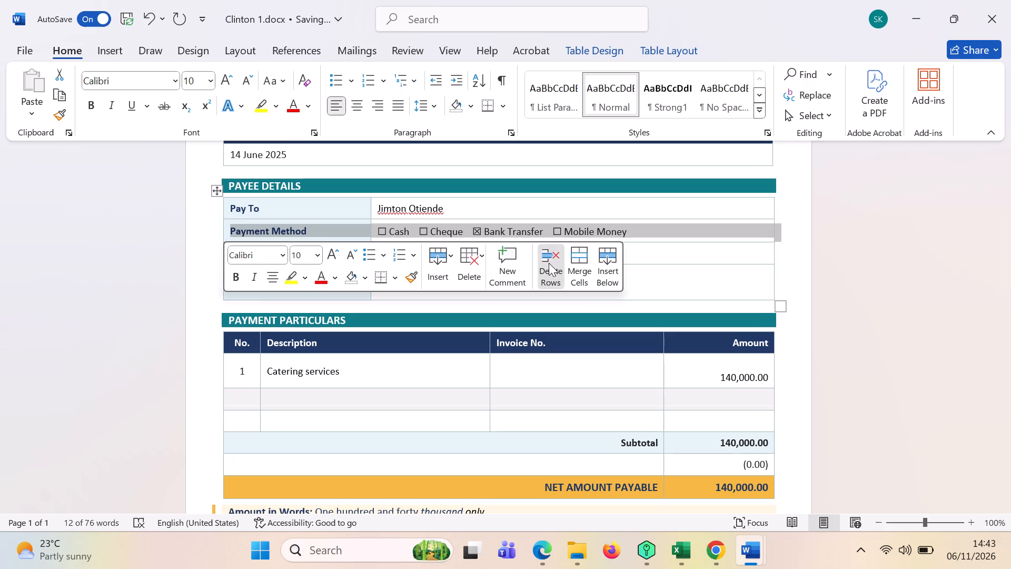
pyautogui.click(214, 237)
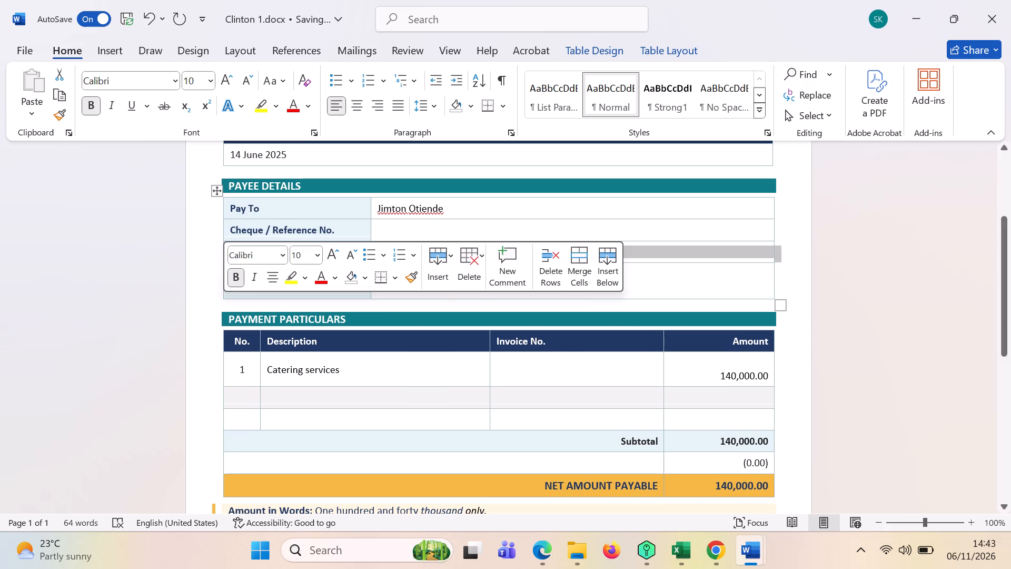
# Delete the blank row below Cheque / Reference No. and the Cheque / Reference No. row itself from the Clinton 1 voucher's payee details.
pyautogui.click(556, 257)
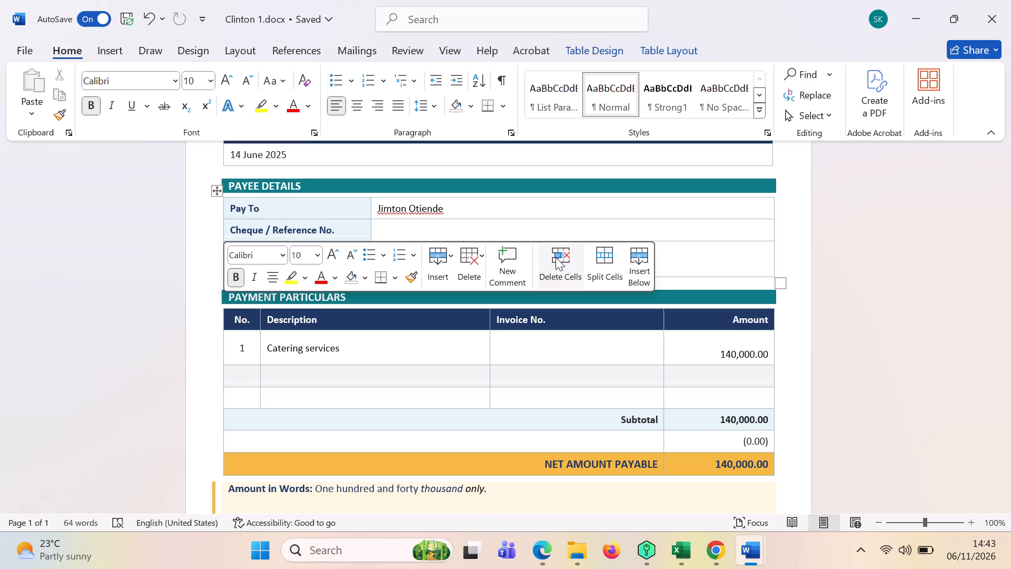
pyautogui.click(699, 261)
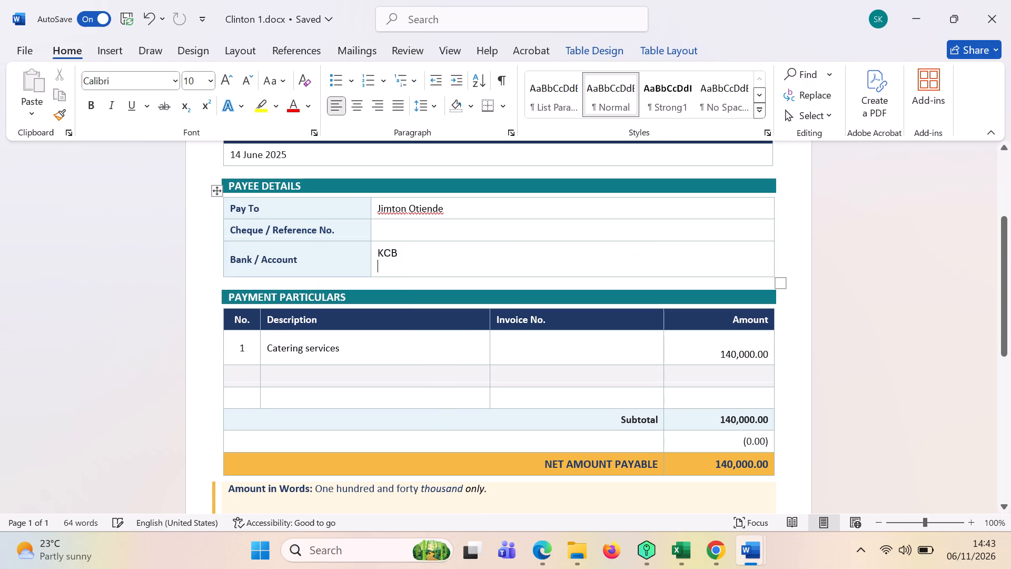
pyautogui.click(219, 234)
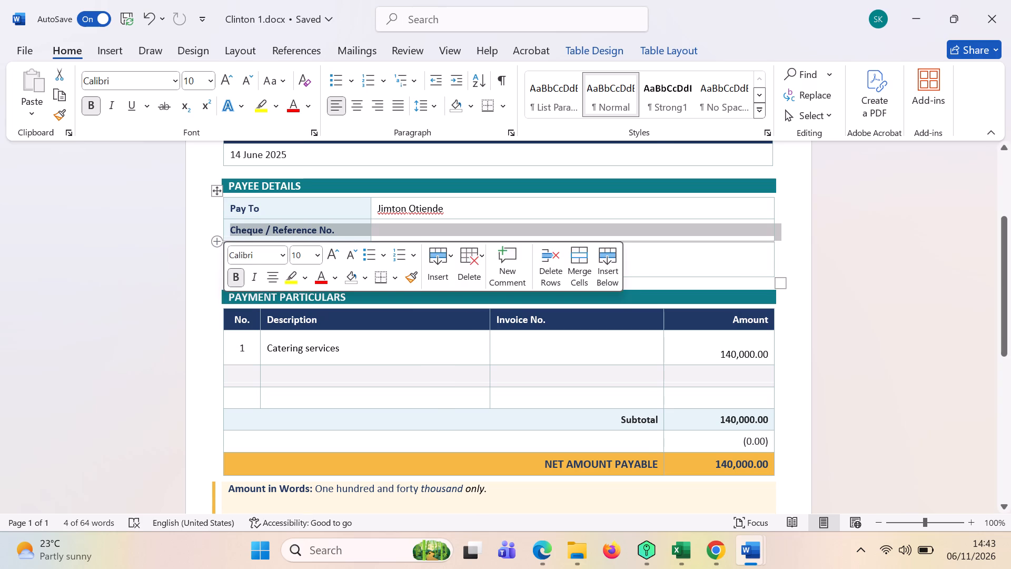
pyautogui.click(555, 257)
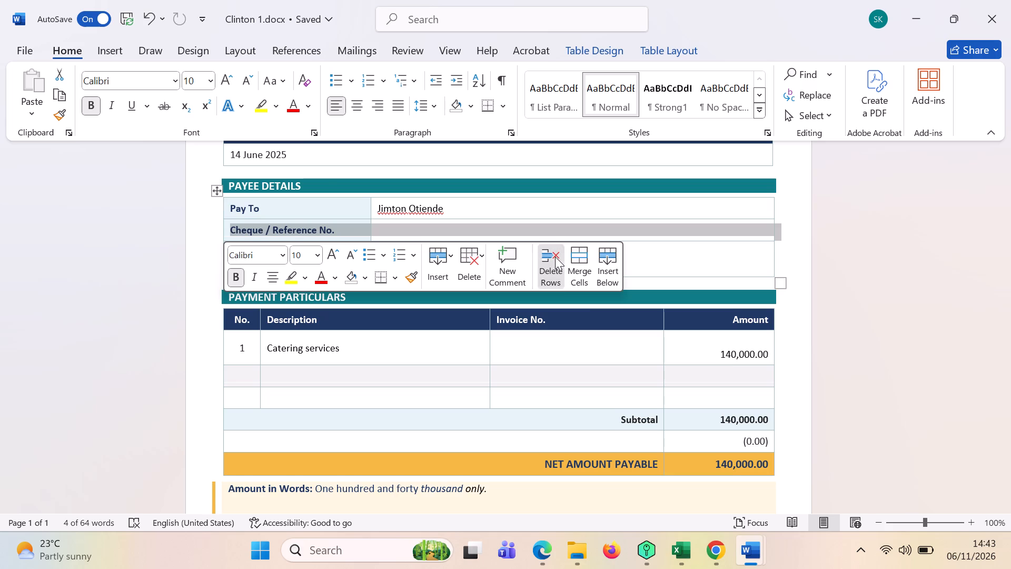
pyautogui.click(688, 267)
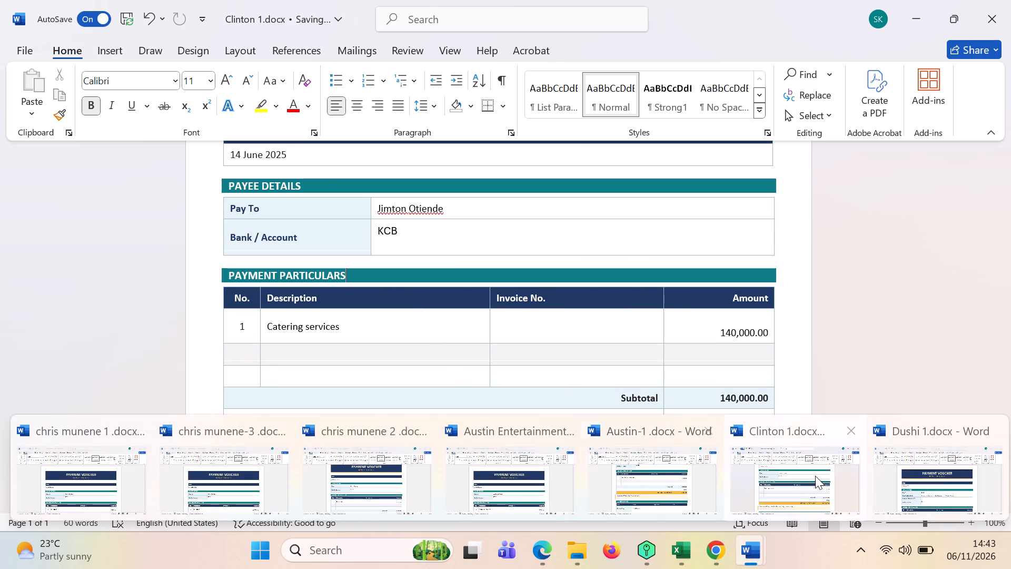
# In the Dushi 1 voucher, replace the Pay To entry with the payee's name starting with "Dor".
pyautogui.click(936, 482)
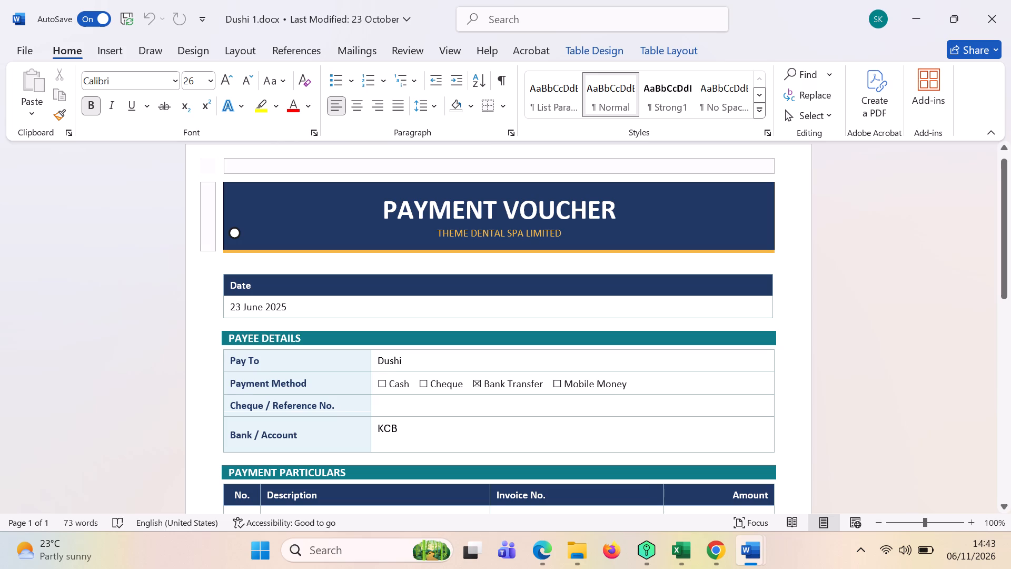
pyautogui.click(410, 361)
pyautogui.press('BackSpace')
pyautogui.press('BackSpace')
pyautogui.press('BackSpace')
pyautogui.press('BackSpace')
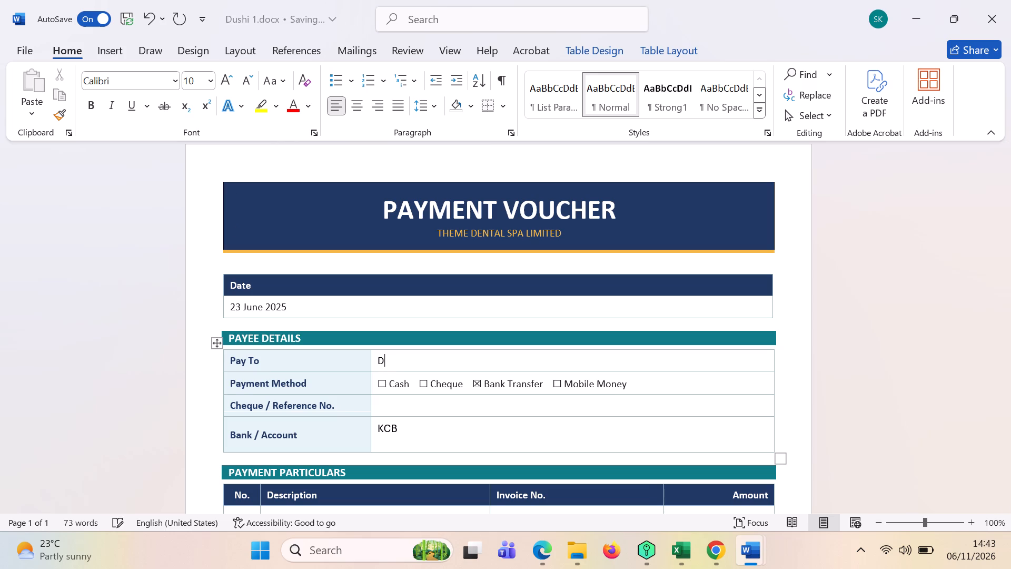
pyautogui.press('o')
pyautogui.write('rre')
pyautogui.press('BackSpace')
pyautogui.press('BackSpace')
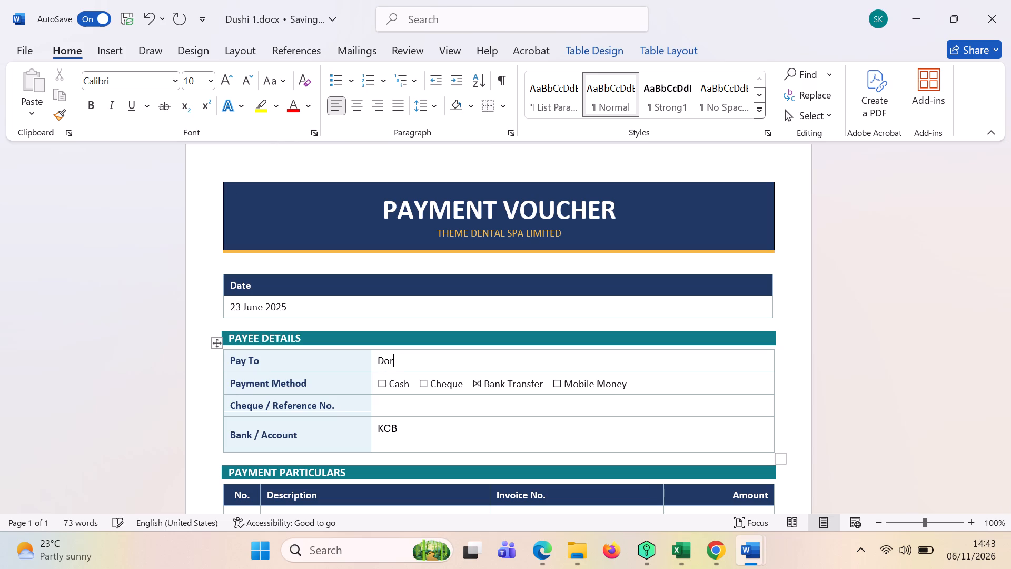